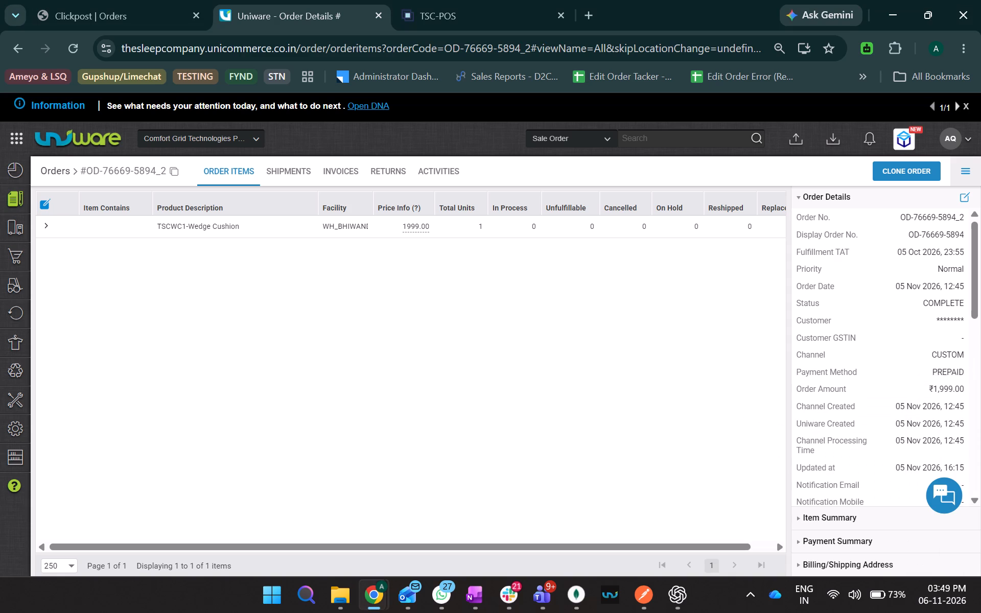
left_click(54, 225)
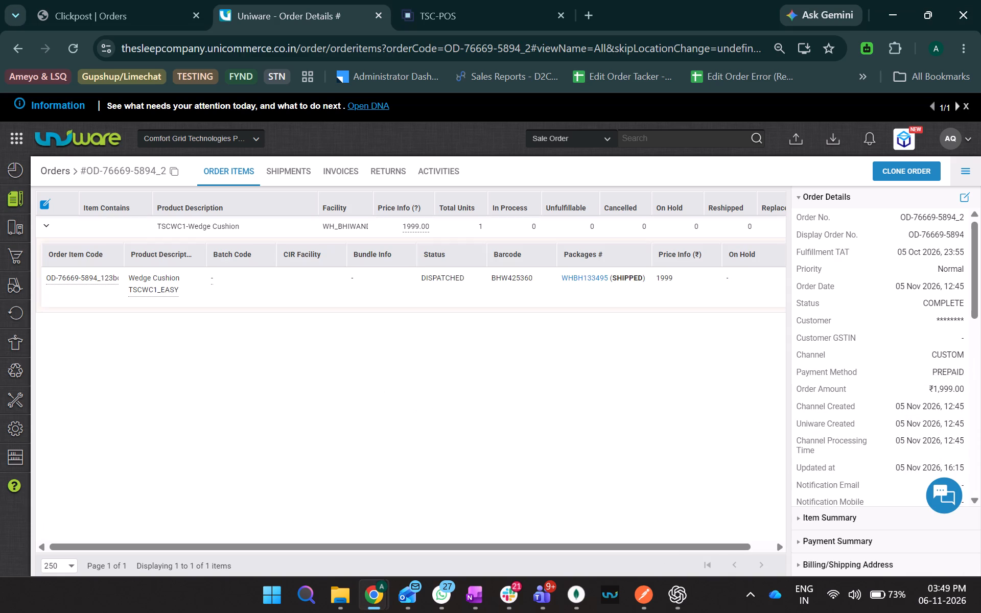
key("shift+super+s")
left_click_drag(25, 126, 83, 168)
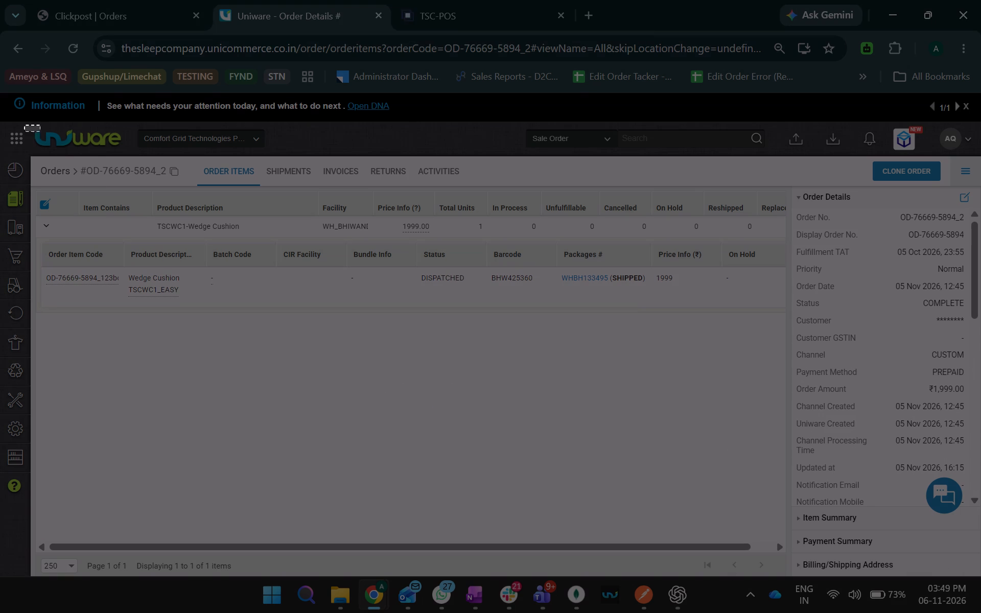
left_click_drag(83, 168, 980, 576)
key("x")
key("grave")
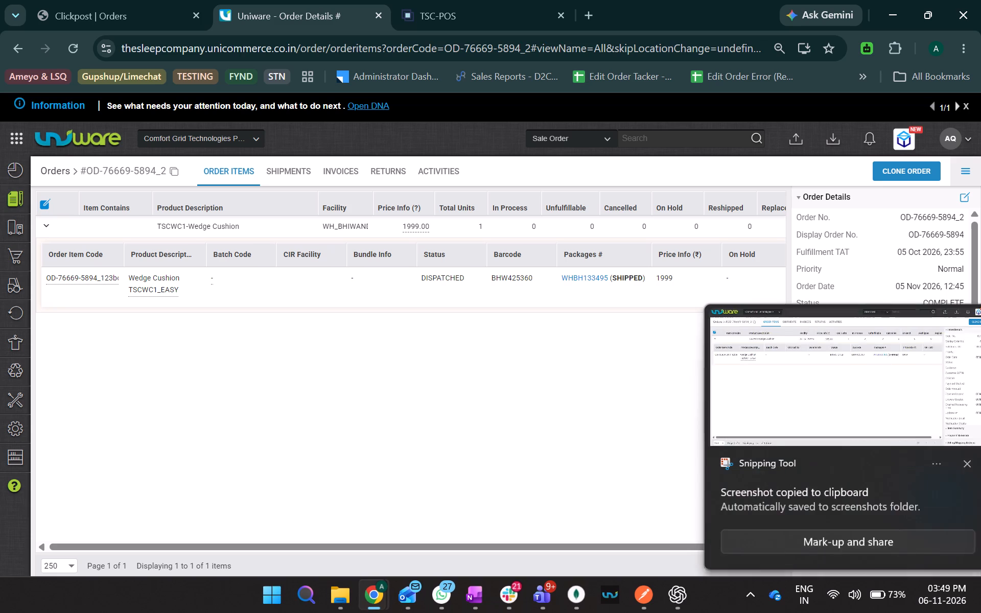
Switch to Jira ticket TPO-3067, give the fix comment a thumbs-up, set the ticket's status to Done and close it.
key("alt+Tab")
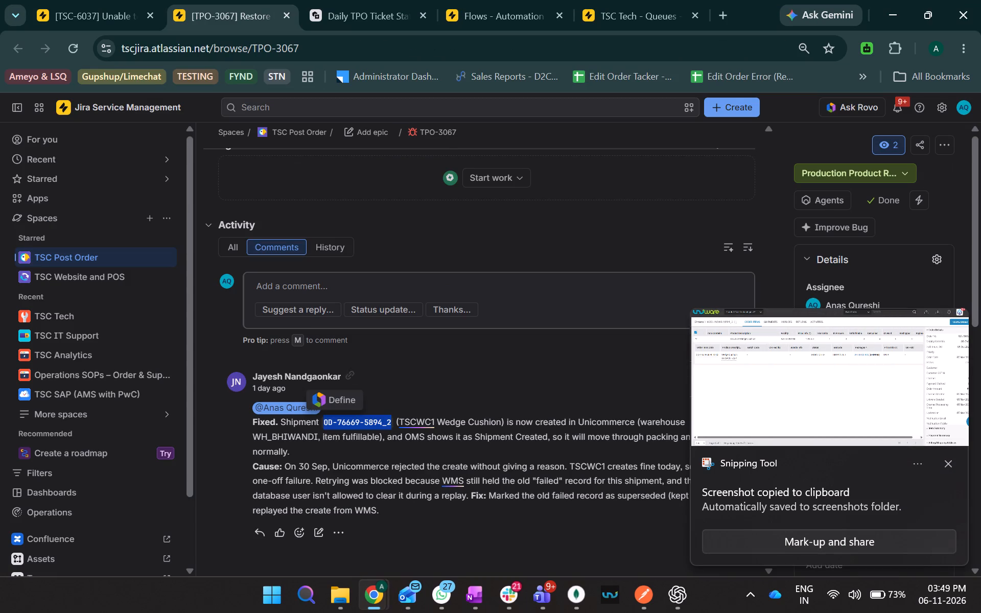
left_click(282, 533)
left_click(857, 174)
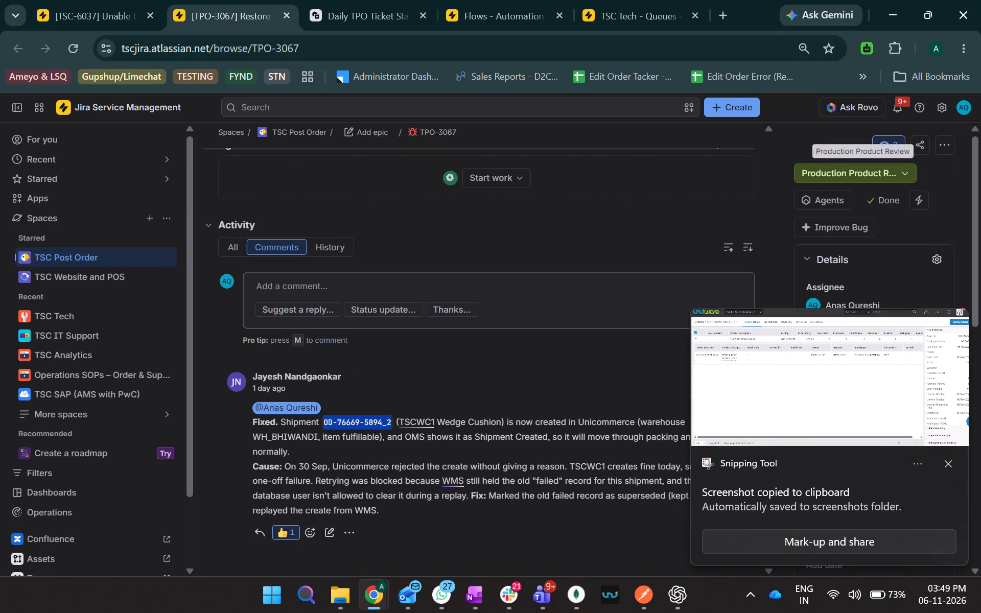
left_click(854, 211)
left_click(952, 465)
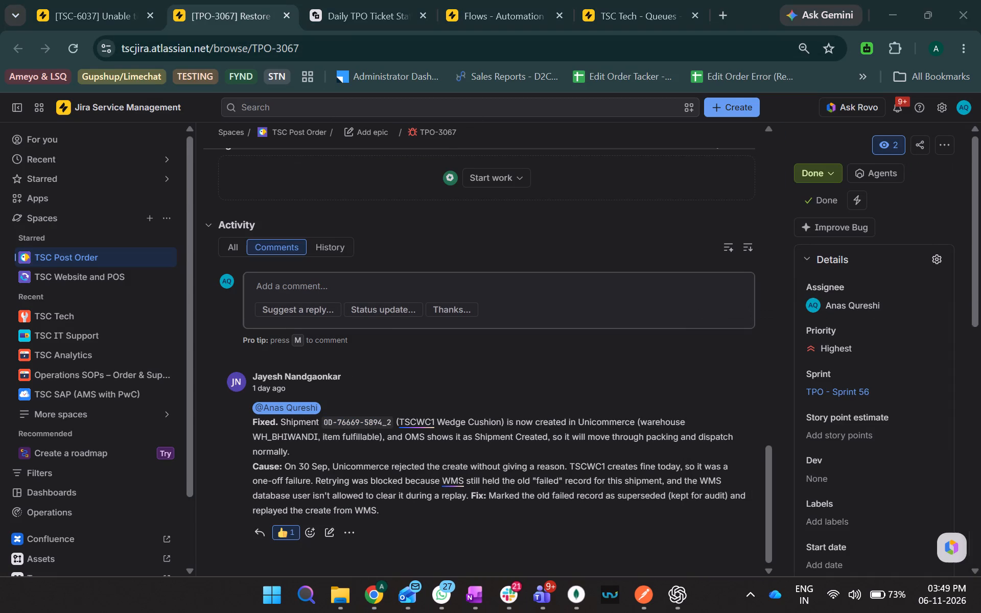
left_click(287, 20)
Review the submitted form details and comment history of ticket TSC-6037.
scroll(913, 500, "down", 8)
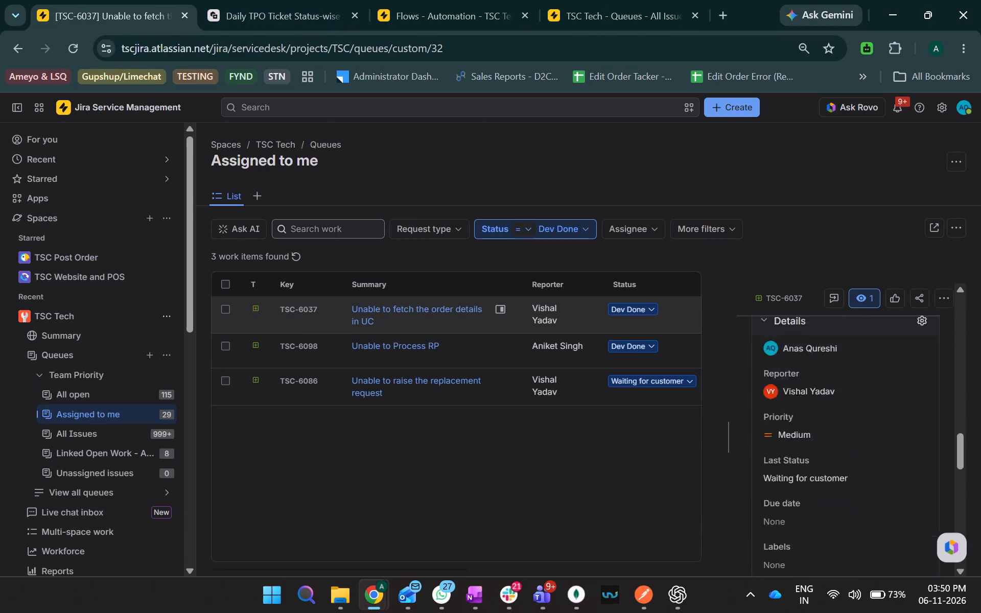
scroll(912, 508, "down", 11)
scroll(915, 518, "up", 8)
scroll(915, 518, "down", 15)
scroll(915, 518, "up", 2)
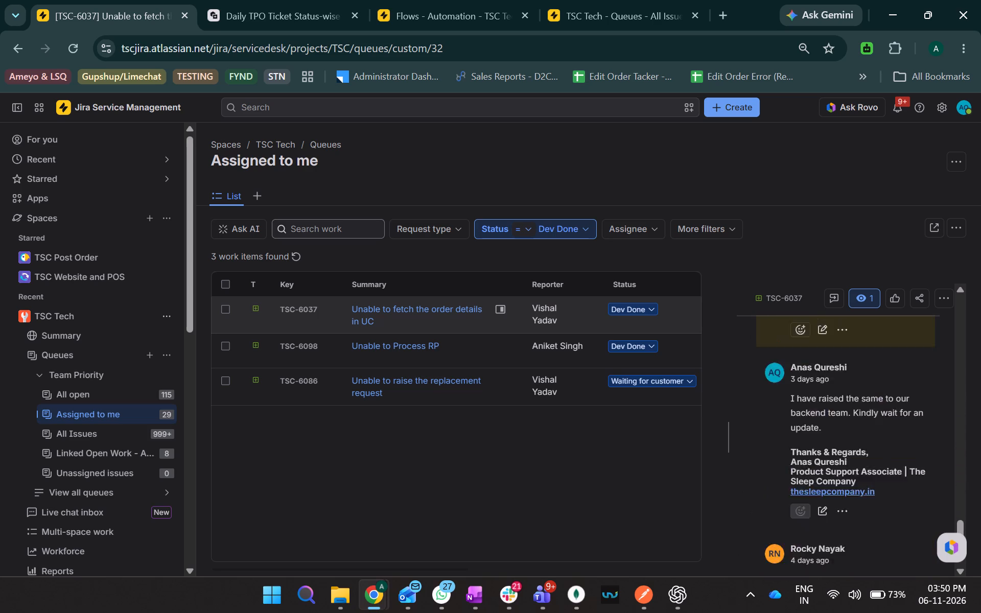
scroll(915, 518, "up", 20)
scroll(915, 518, "down", 4)
scroll(915, 518, "up", 1)
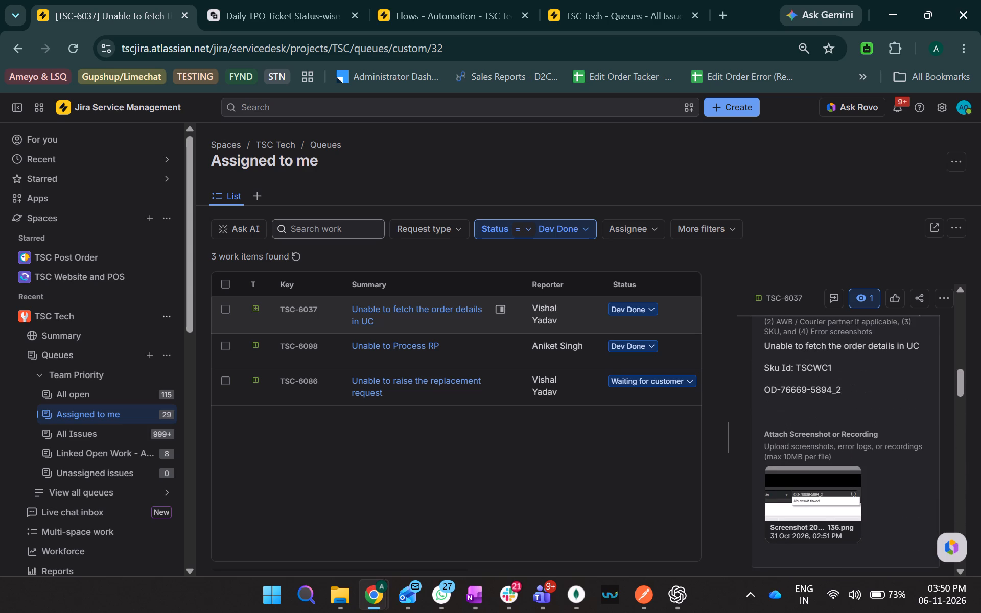
scroll(915, 518, "down", 19)
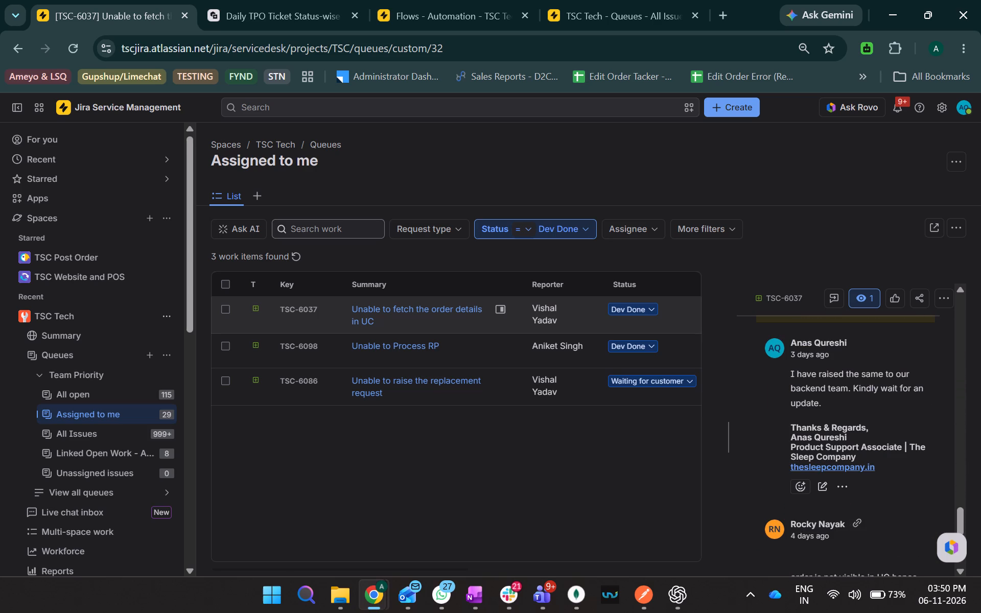
Reply to the customer on TSC-6037 with "This is fixed." and the captured order screenshot above the signature, then save it.
scroll(915, 518, "up", 12)
scroll(915, 518, "down", 4)
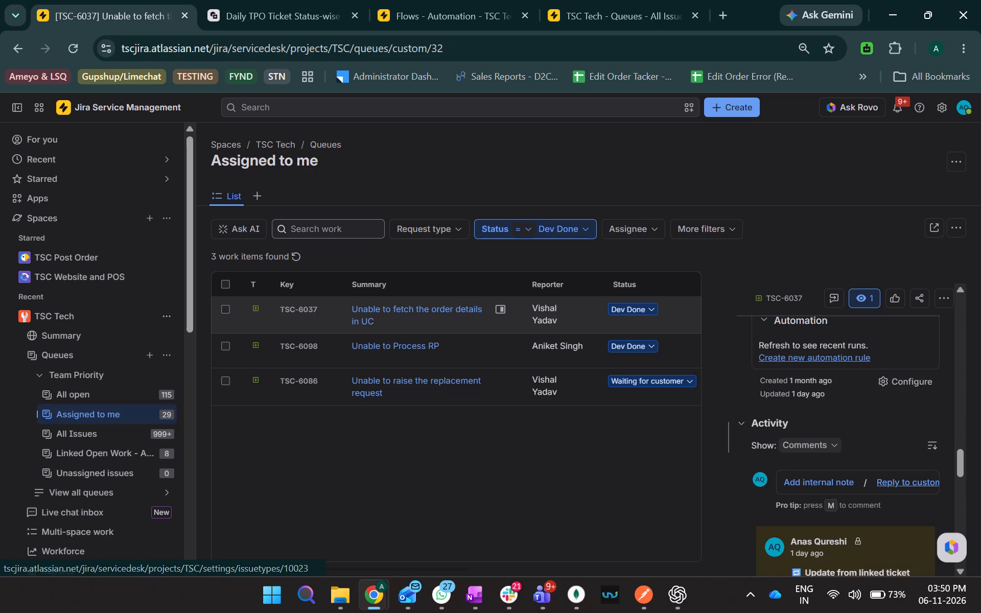
left_click(913, 485)
key("shift+r")
key("BackSpace")
type("This is fixed.")
key("Return")
key("ctrl+v")
scroll(891, 481, "down", 2)
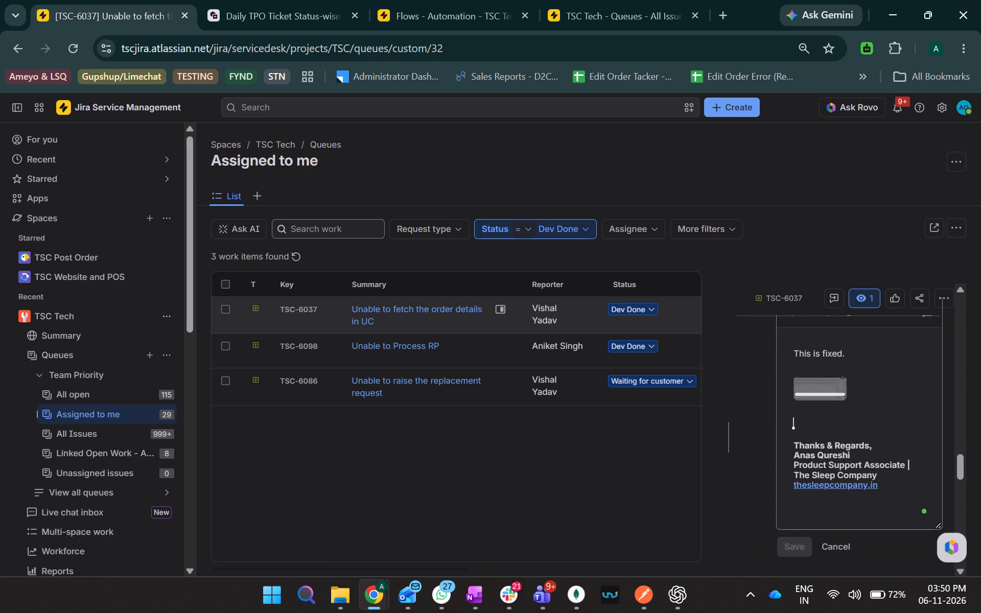
left_click(860, 424)
key("BackSpace")
key("BackSpace")
left_click(806, 524)
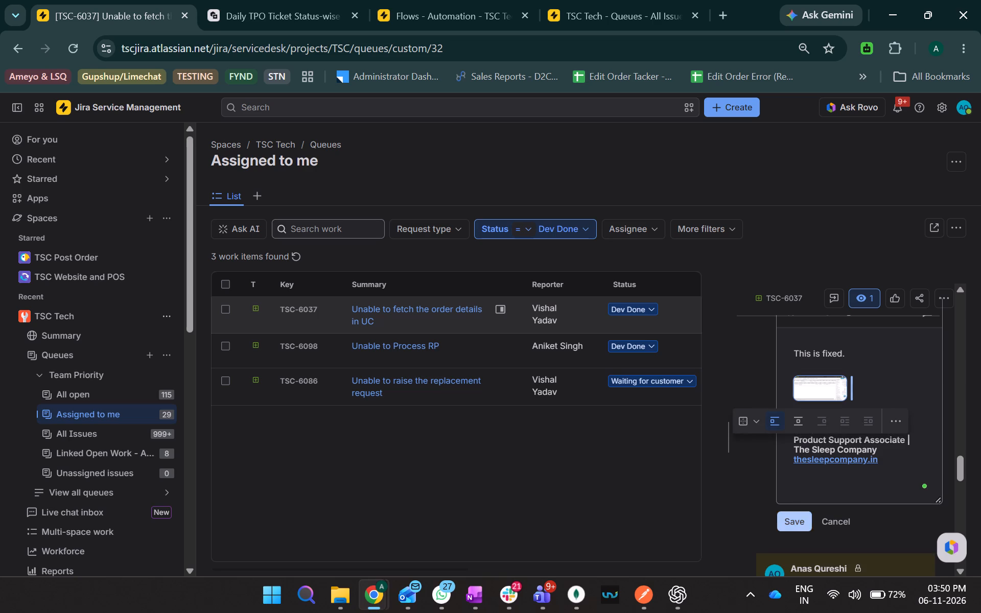
Change the status of TSC-6037 to Waiting for customer.
scroll(815, 552, "down", 6)
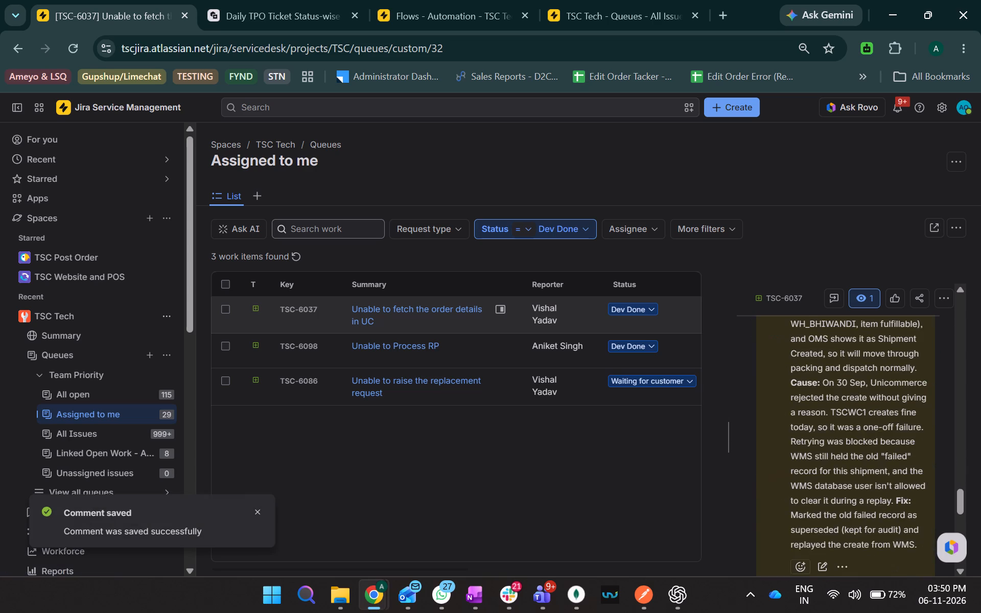
scroll(821, 550, "down", 3)
scroll(822, 553, "up", 6)
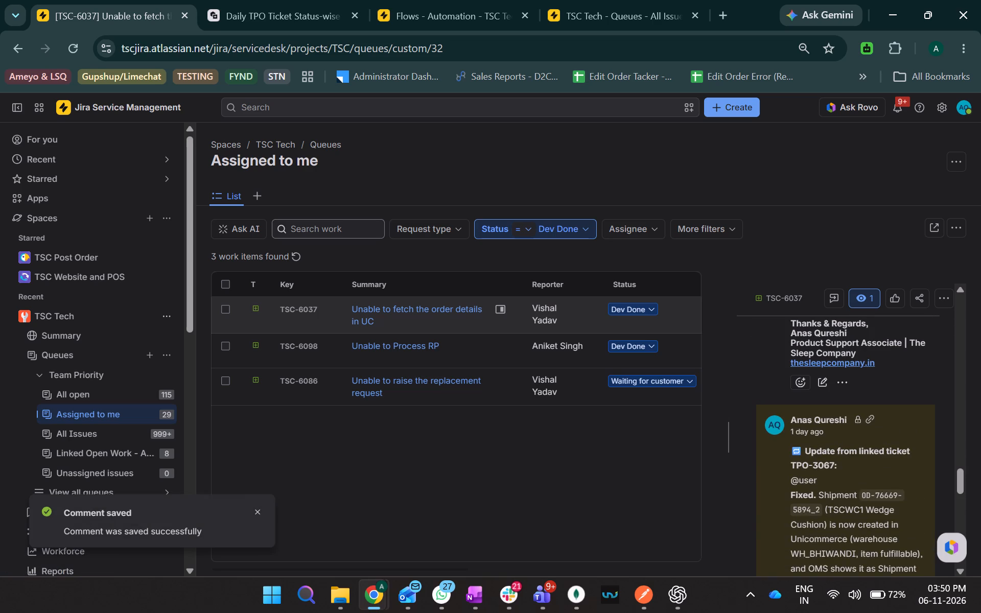
scroll(825, 552, "up", 20)
scroll(825, 552, "up", 11)
left_click(801, 399)
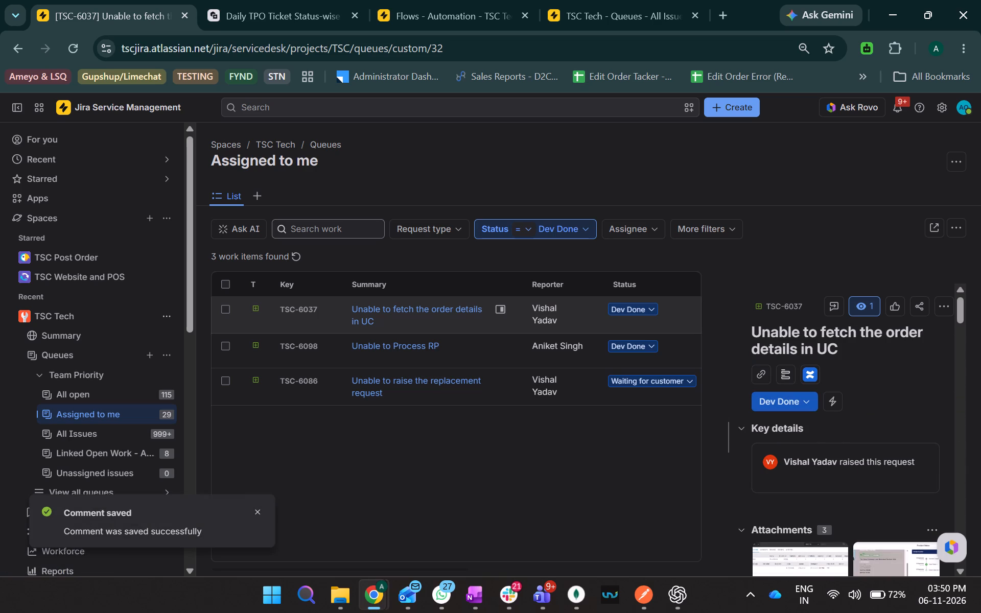
left_click(839, 455)
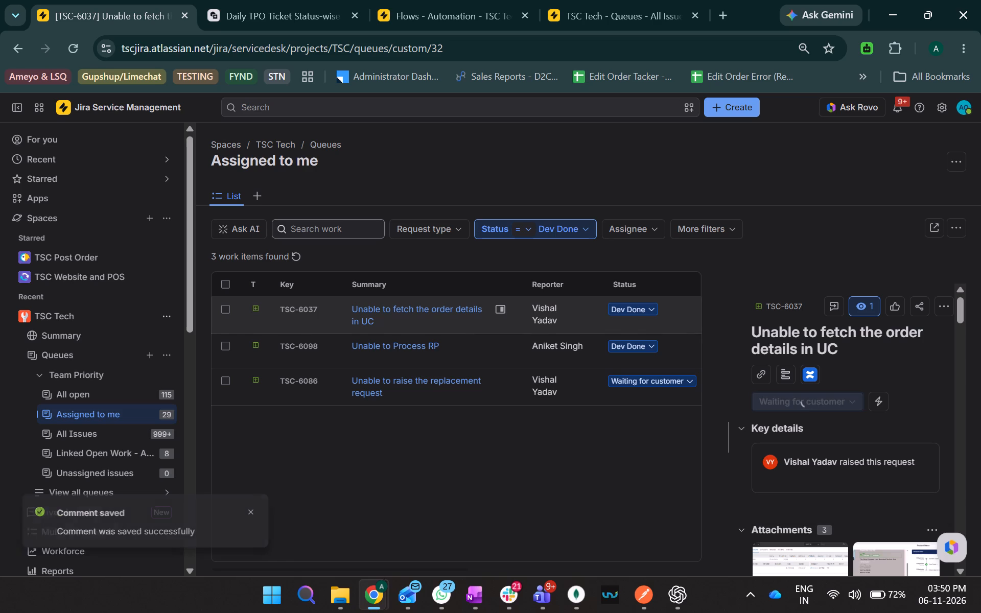
Open ticket TSC-6098, Unable to Process RP, and bring up its blocking item TPO-3082 in a separate tab.
left_click(503, 305)
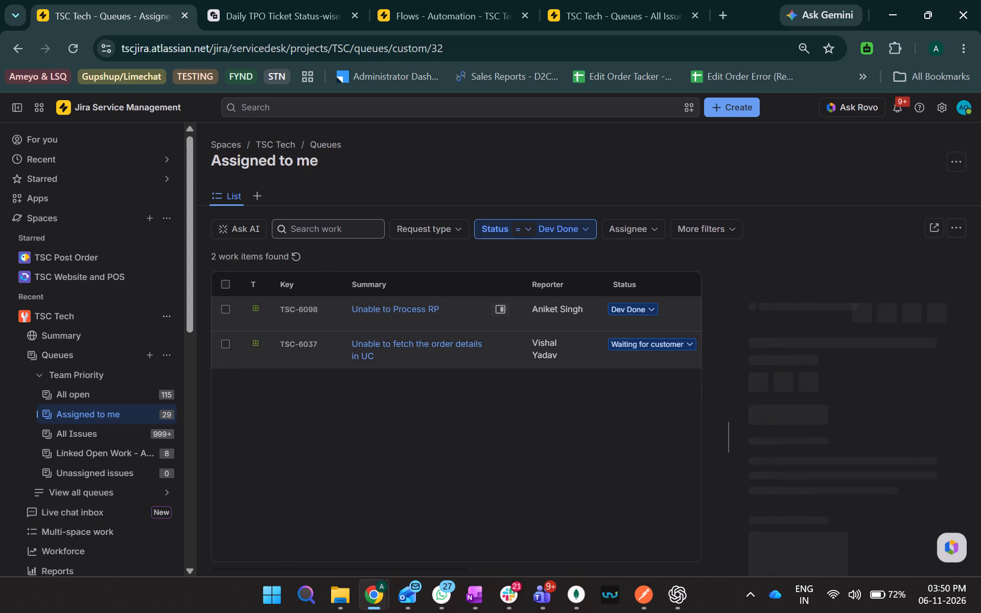
scroll(836, 503, "down", 1)
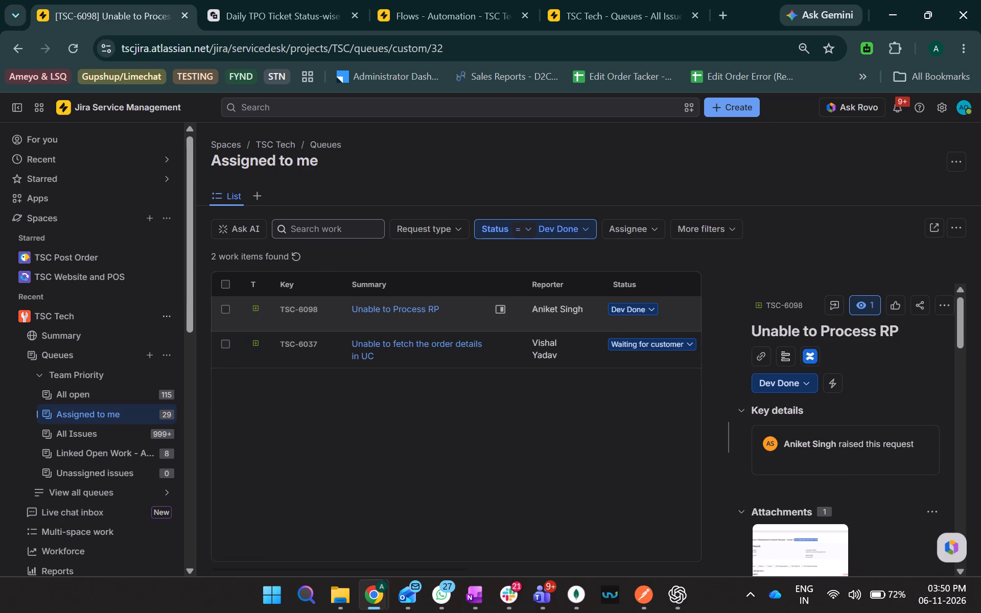
scroll(836, 503, "down", 2)
scroll(817, 403, "down", 1)
right_click(780, 359)
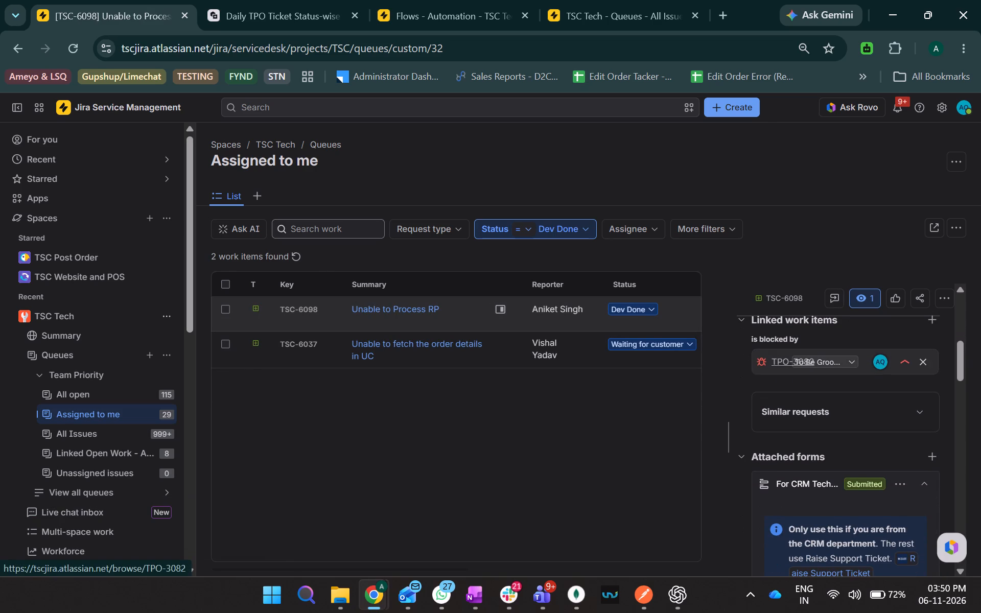
left_click(823, 385)
scroll(829, 443, "down", 13)
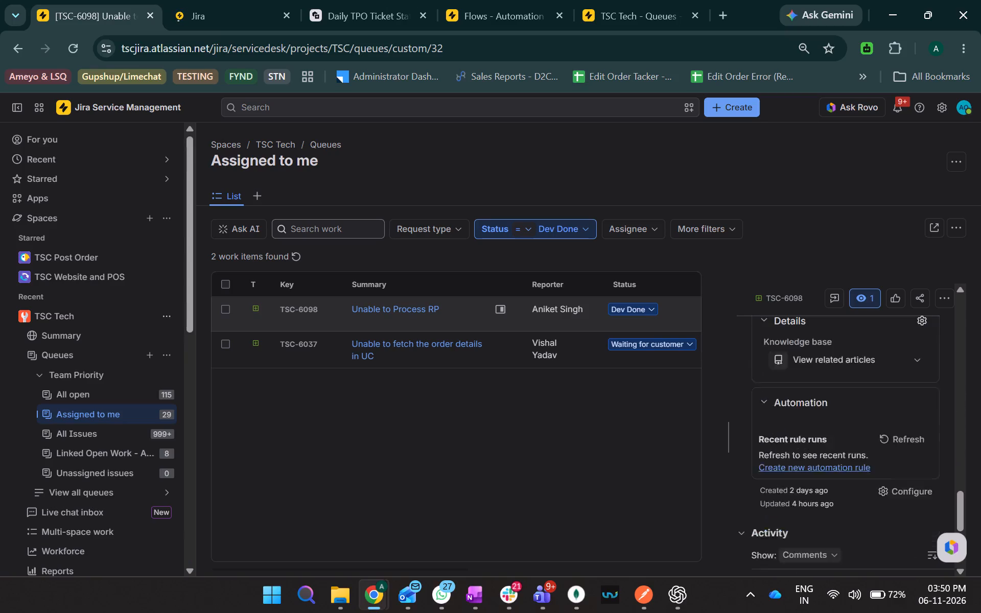
scroll(835, 456, "down", 12)
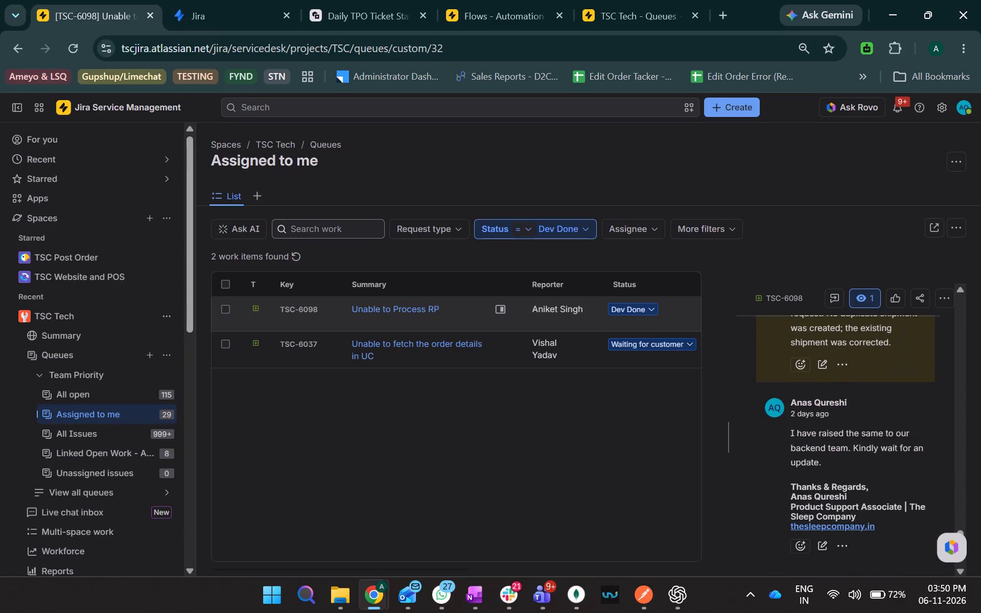
left_click(248, 0)
Examine the TPO-3082 description, acceptance criteria and the developer's fix comment.
scroll(560, 416, "down", 6)
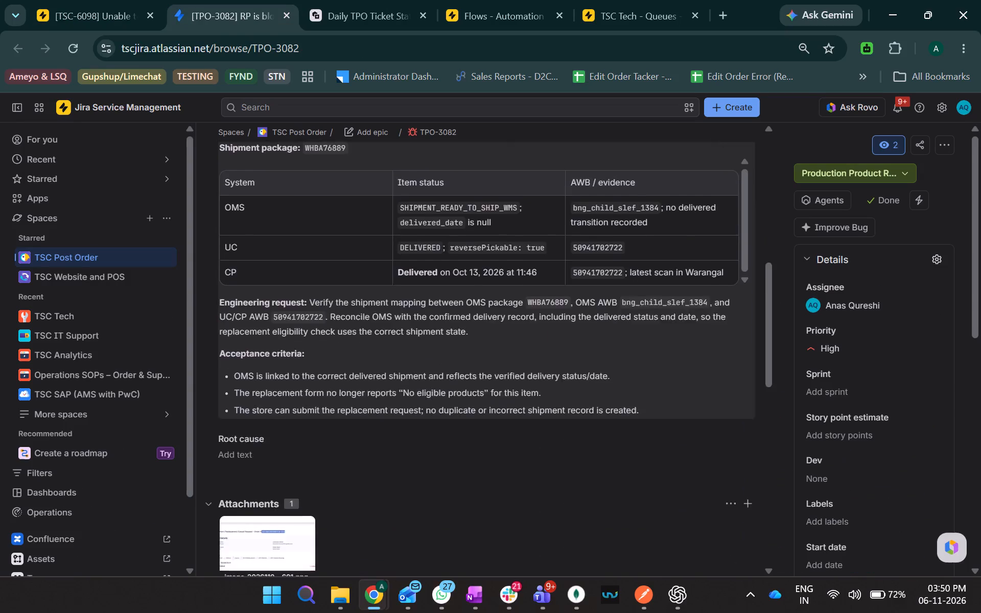
scroll(562, 426, "down", 10)
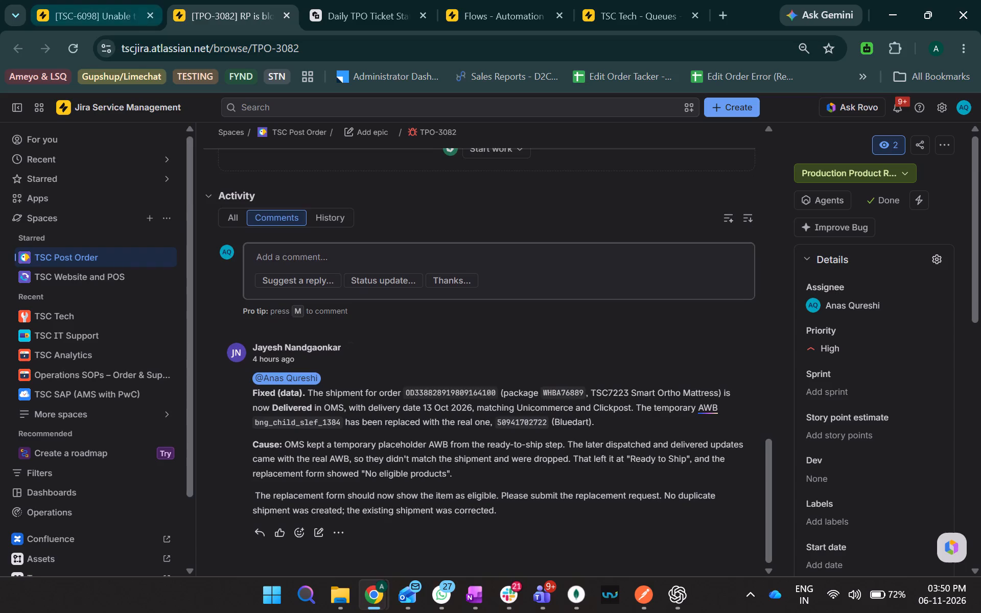
scroll(398, 398, "up", 15)
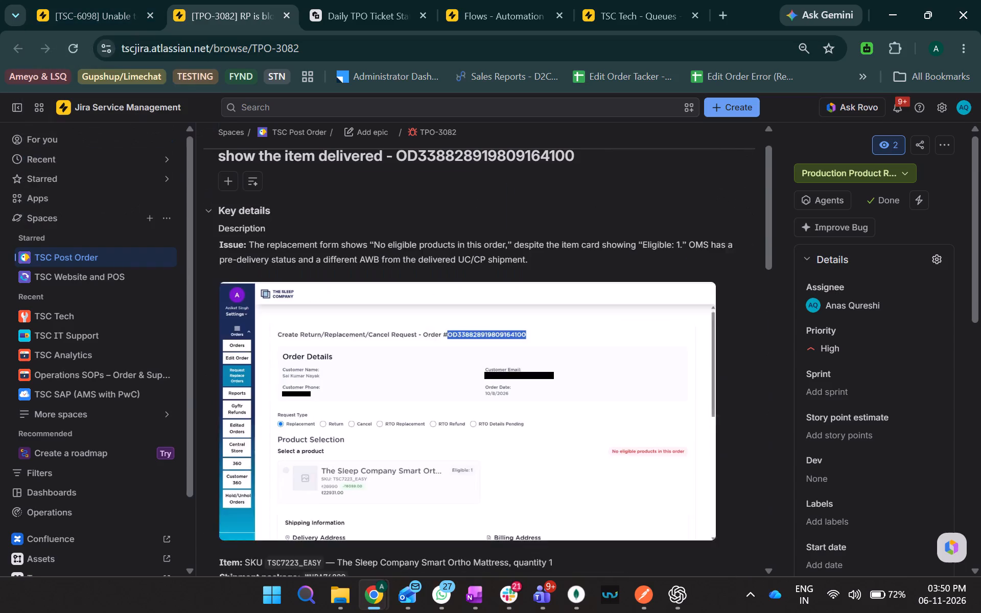
scroll(399, 395, "up", 4)
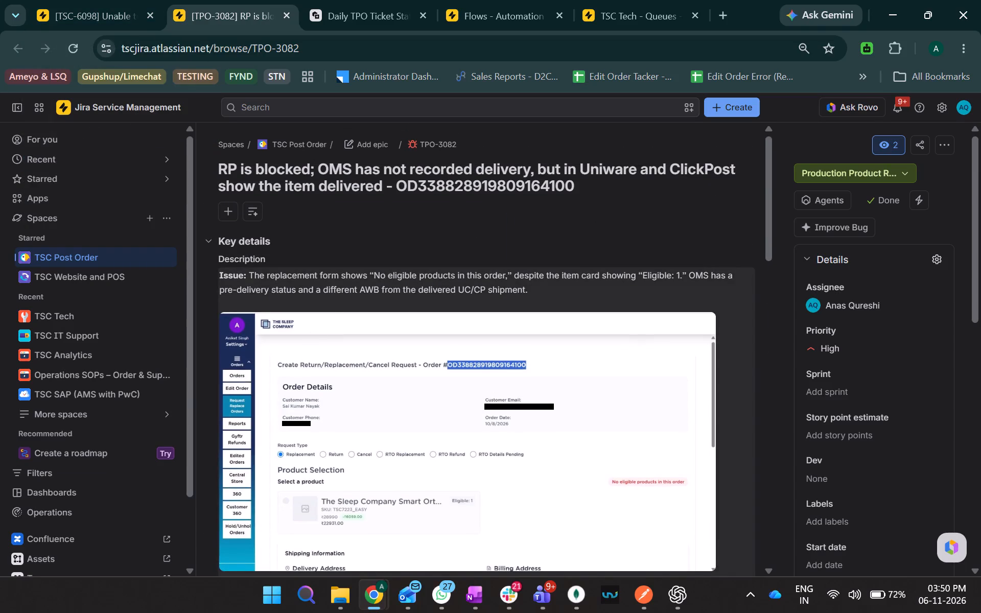
scroll(396, 397, "down", 4)
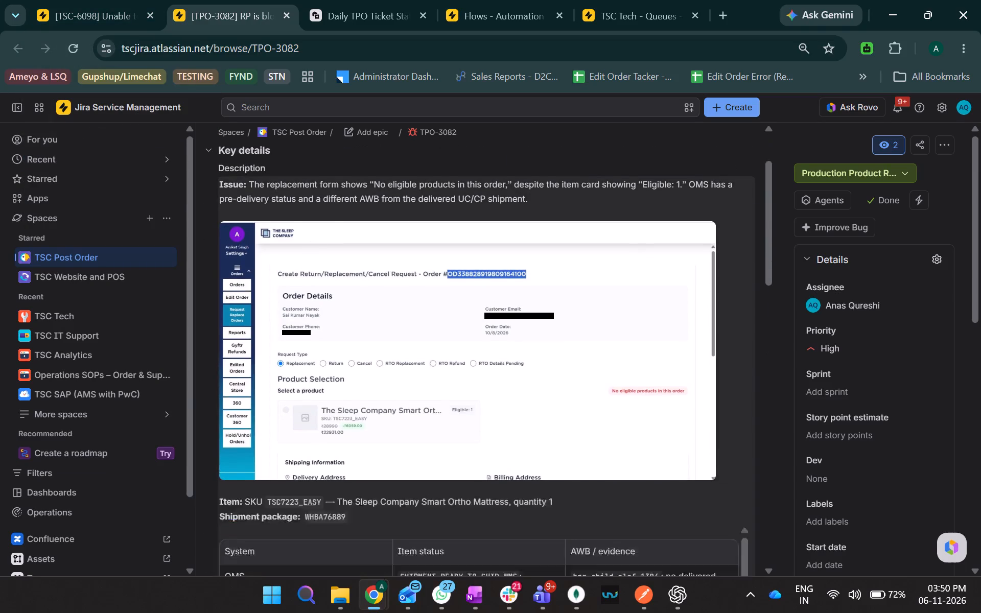
scroll(395, 397, "down", 11)
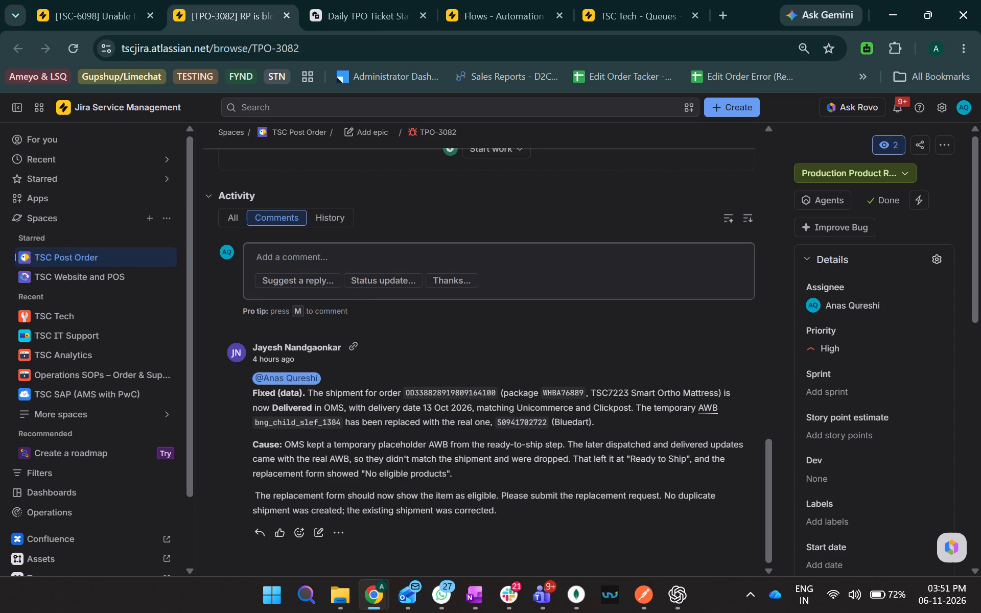
scroll(361, 440, "up", 6)
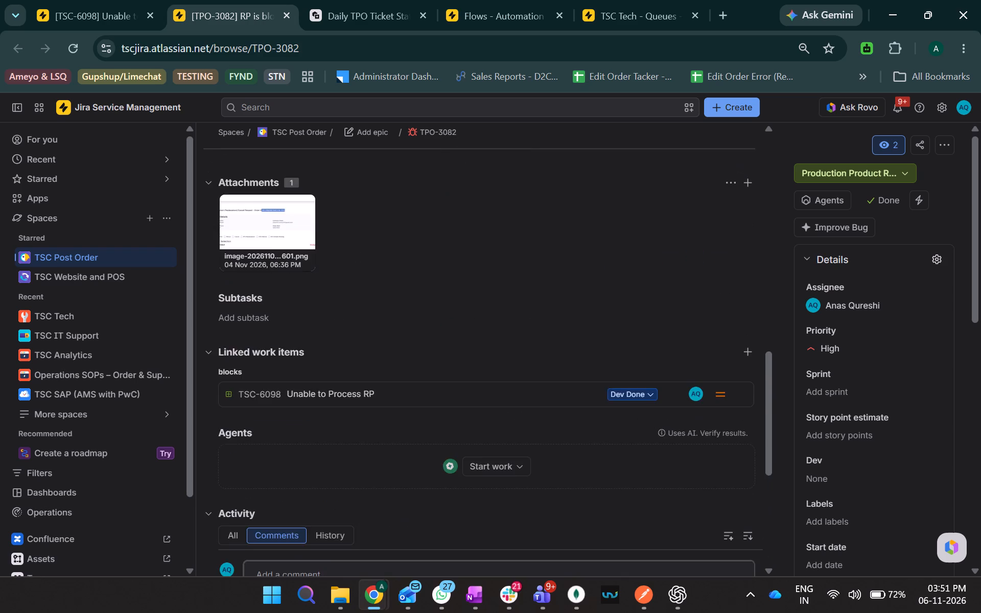
scroll(377, 417, "up", 2)
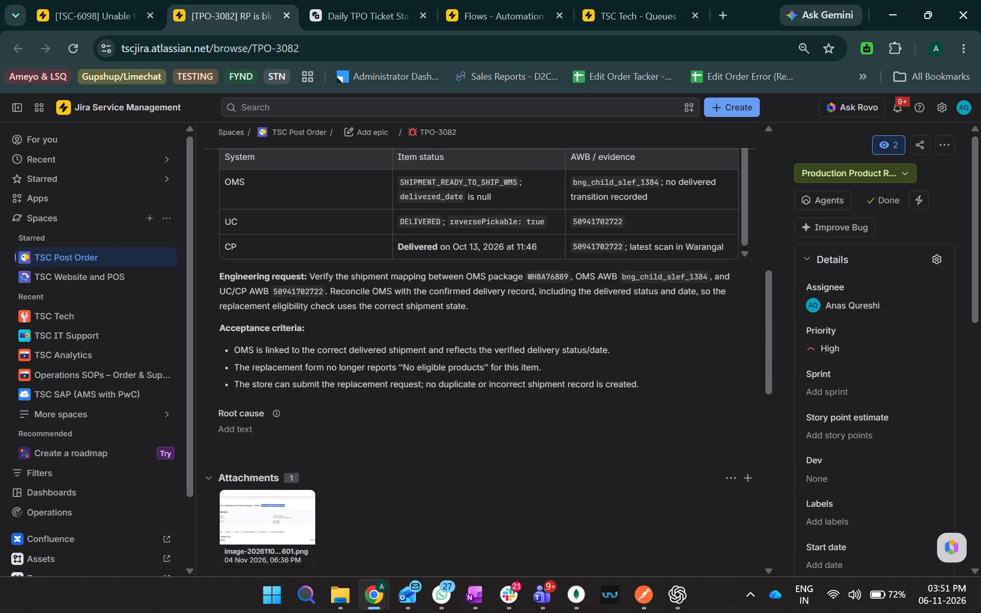
left_click(77, 0)
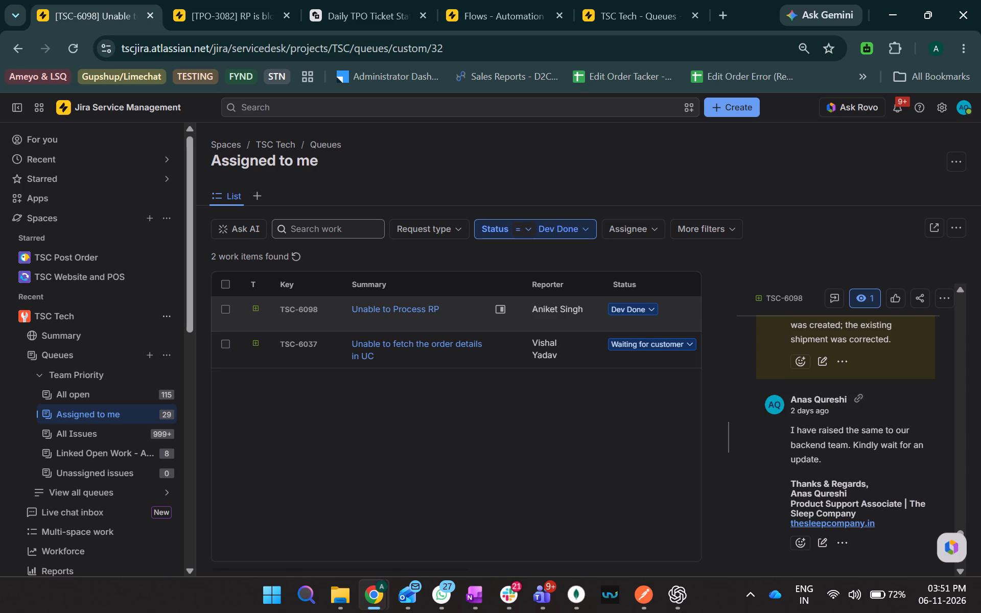
scroll(847, 457, "up", 17)
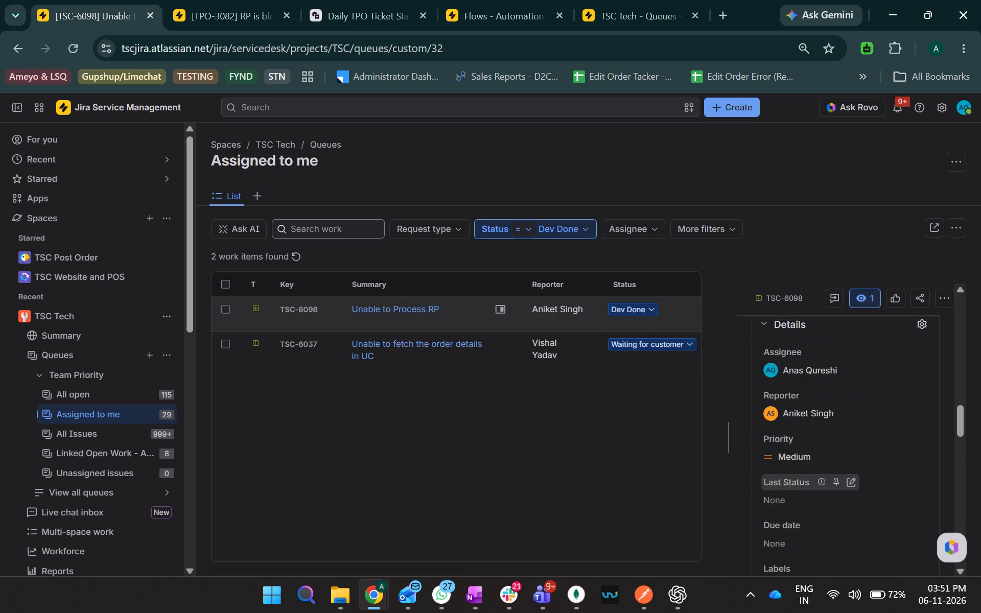
scroll(843, 459, "up", 3)
scroll(786, 389, "up", 1)
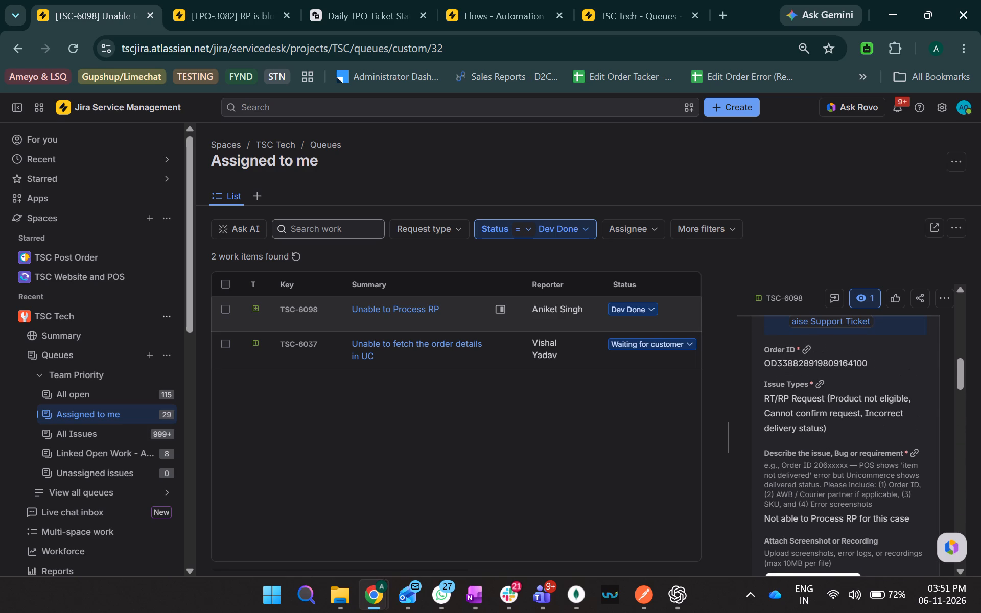
double_click(778, 361)
key("ctrl+c")
key("ctrl+c")
key("ctrl+c")
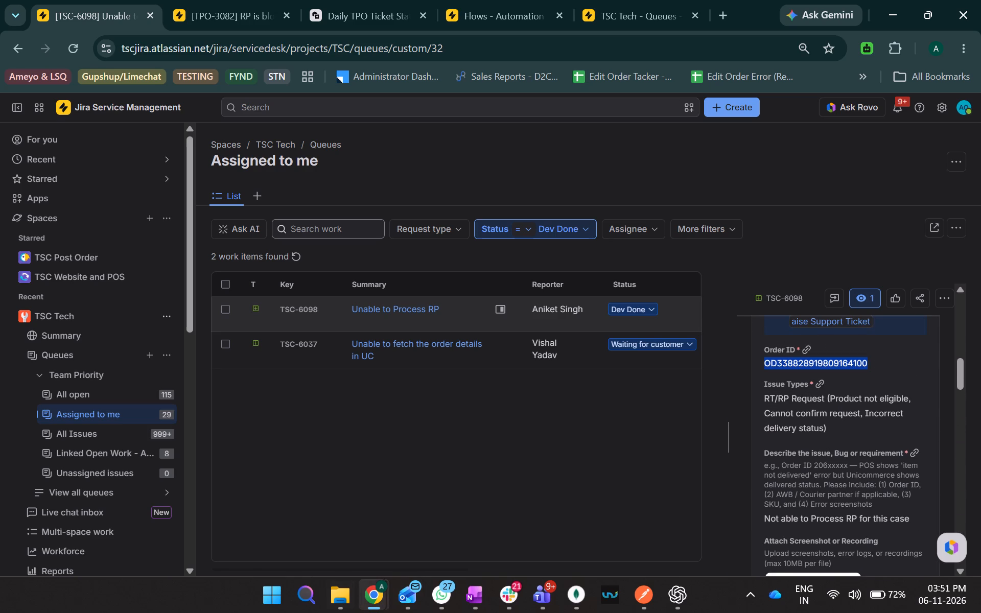
left_click(480, 514)
left_click(525, 0)
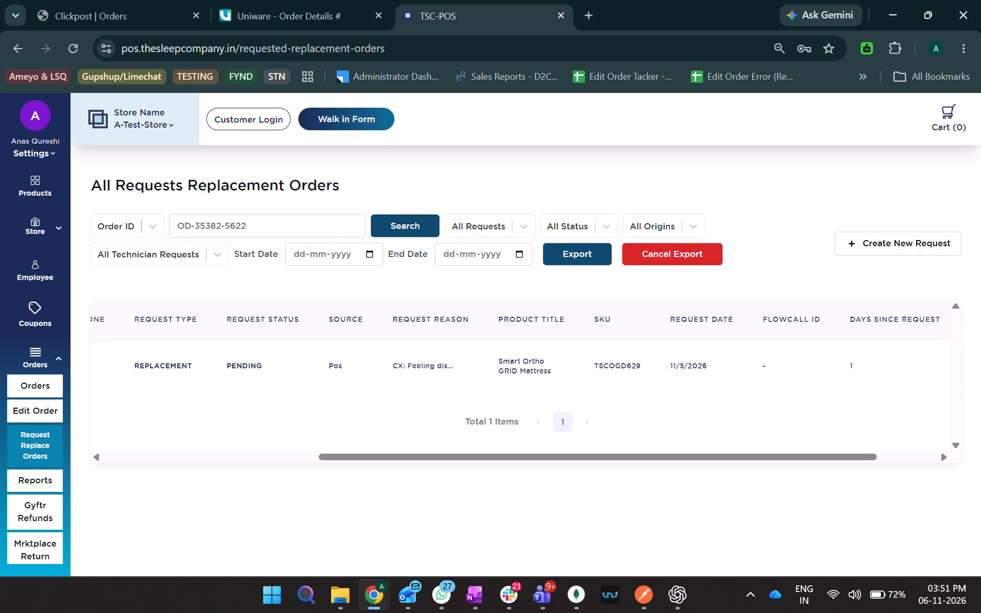
left_click(259, 238)
left_click(269, 224, "ctrl")
key("ctrl+a")
key("ctrl+v")
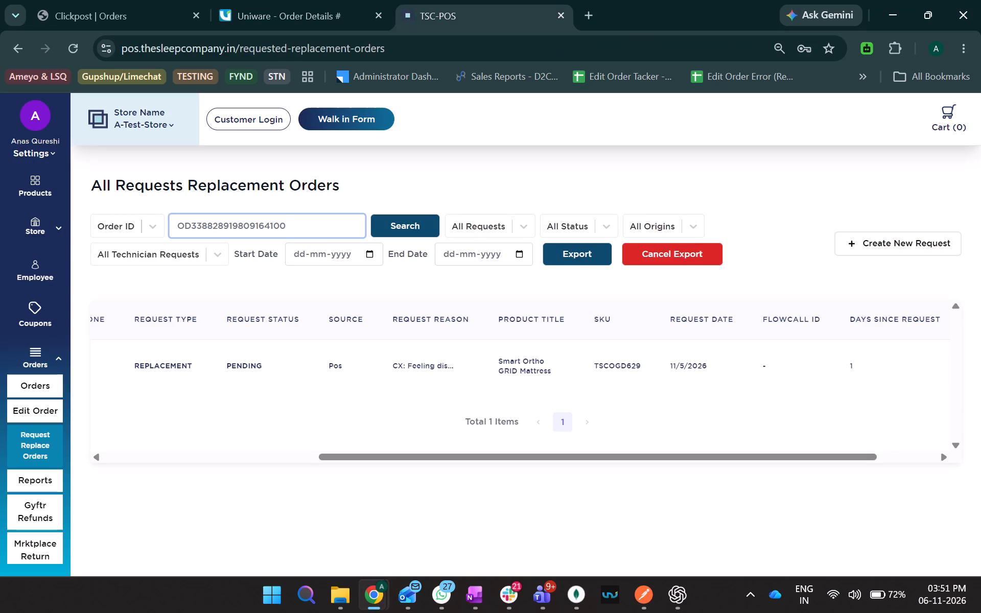
key("Return")
Reorder the browser tabs to TSC-POS, Uniware, Clickpost, and return to TSC-POS.
left_click_drag(434, 1, 101, 0)
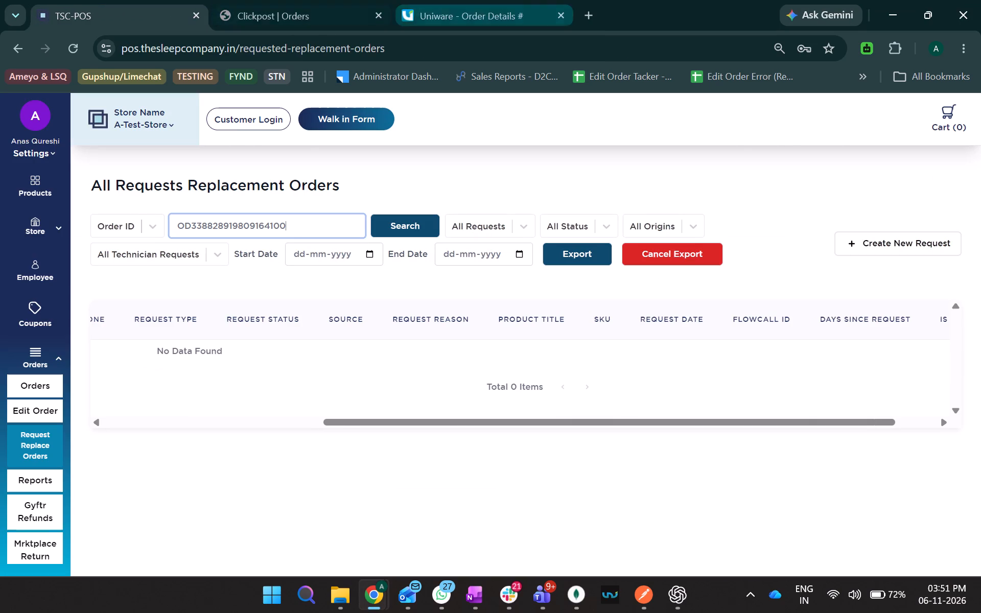
left_click_drag(331, 0, 457, 0)
left_click(99, 0)
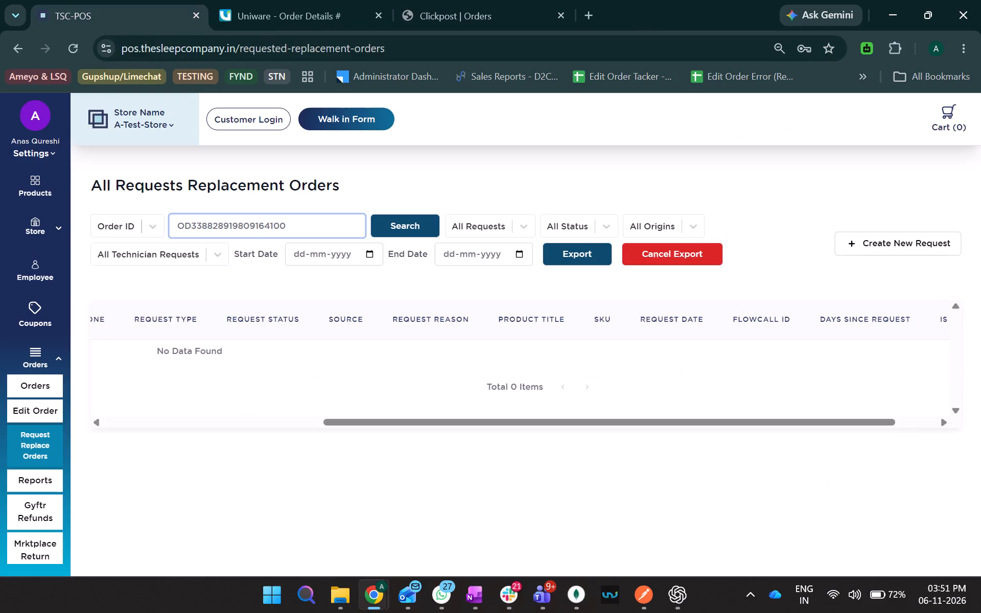
left_click(423, 233)
left_click(924, 247)
left_click(568, 322)
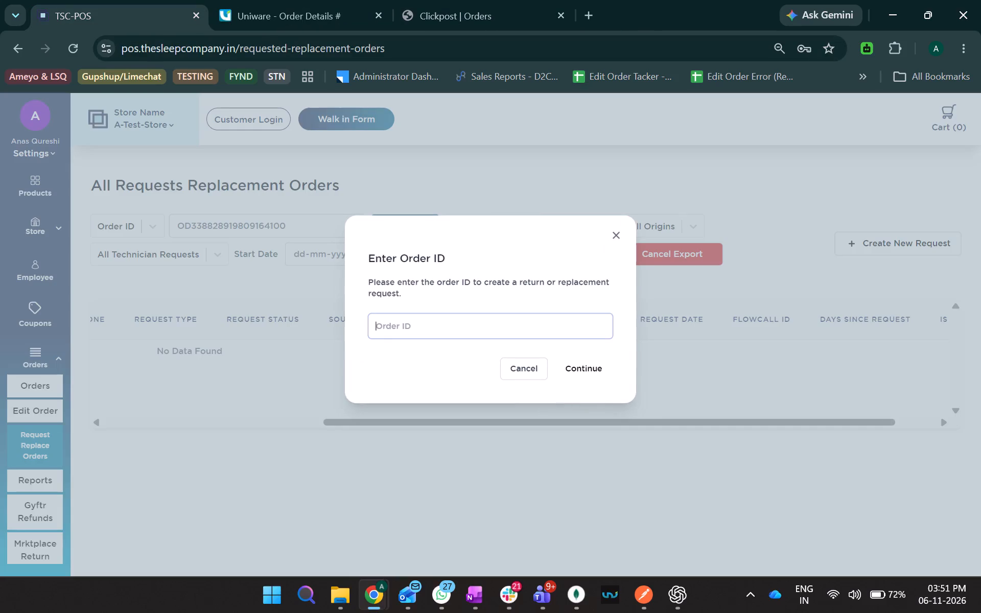
key("ctrl+v")
key("Return")
scroll(372, 479, "down", 2)
left_click(197, 343)
left_click(263, 232)
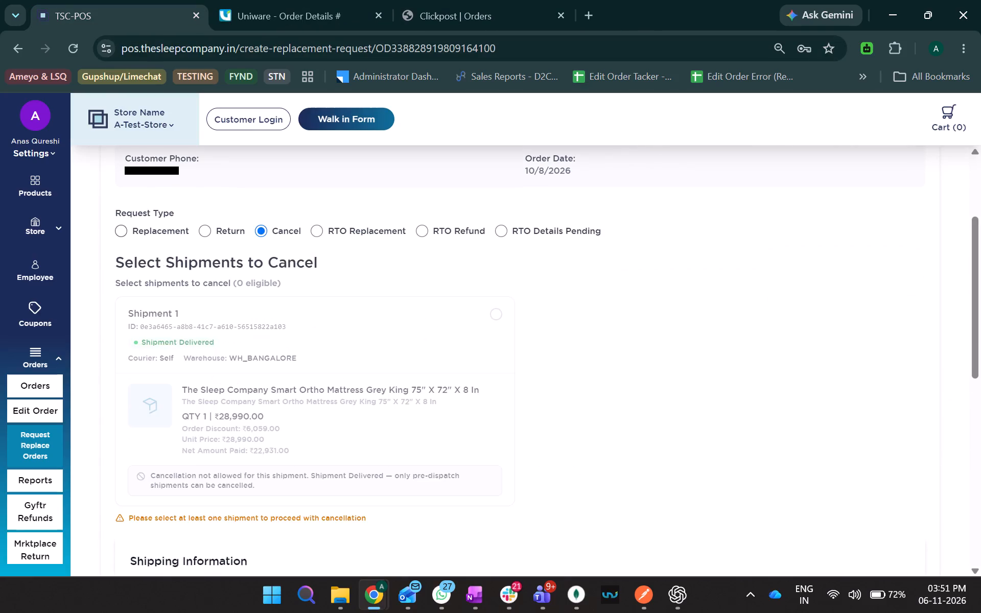
left_click(128, 227)
left_click(214, 315)
Capture a screenshot of the TSC-POS replacement request page with the product selected.
key("alt+Tab")
scroll(869, 485, "up", 12)
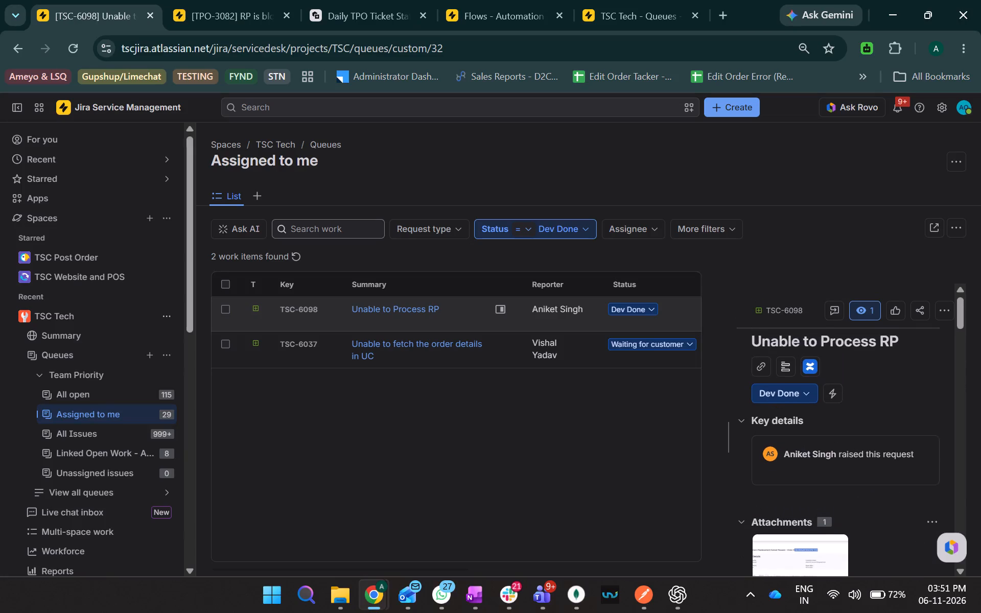
key("alt+Tab")
key("shift+super+s")
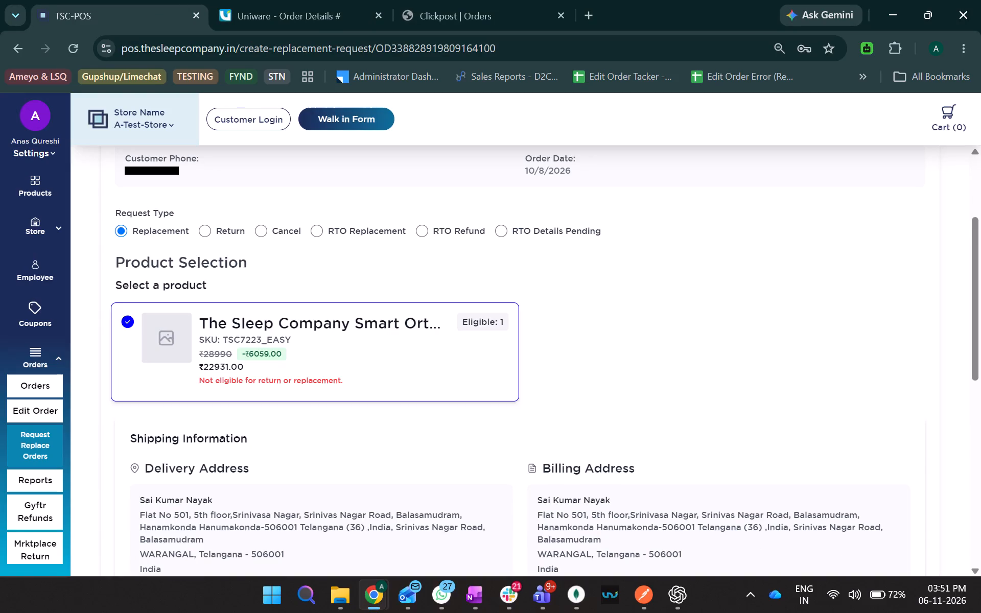
left_click_drag(72, 95, 980, 573)
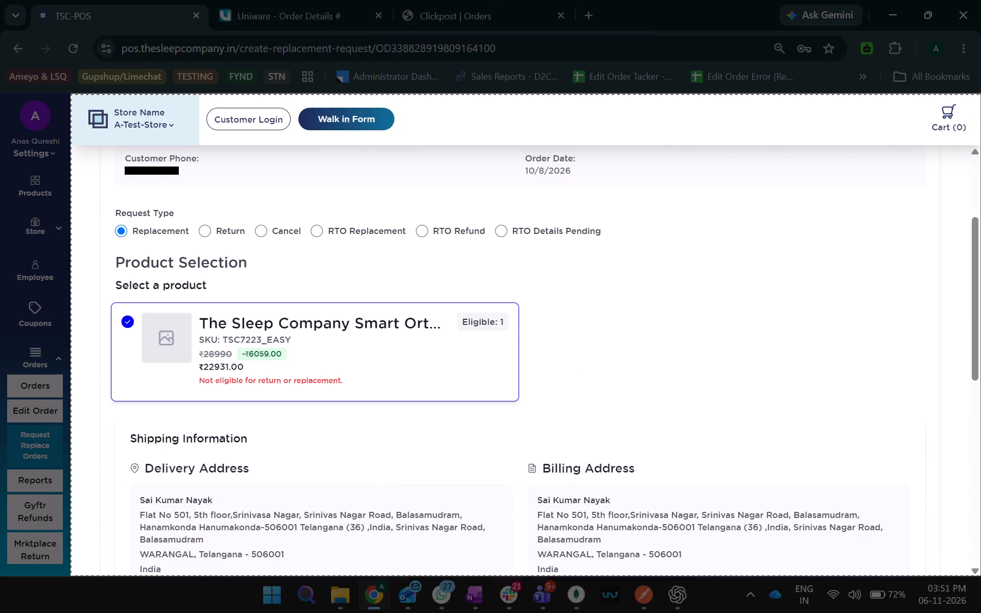
left_click_drag(980, 573, 980, 572)
Reply to the customer on TSC-6098 with "This is fixed." and the captured screenshot, and save the comment.
key("alt+Tab")
left_click(945, 463)
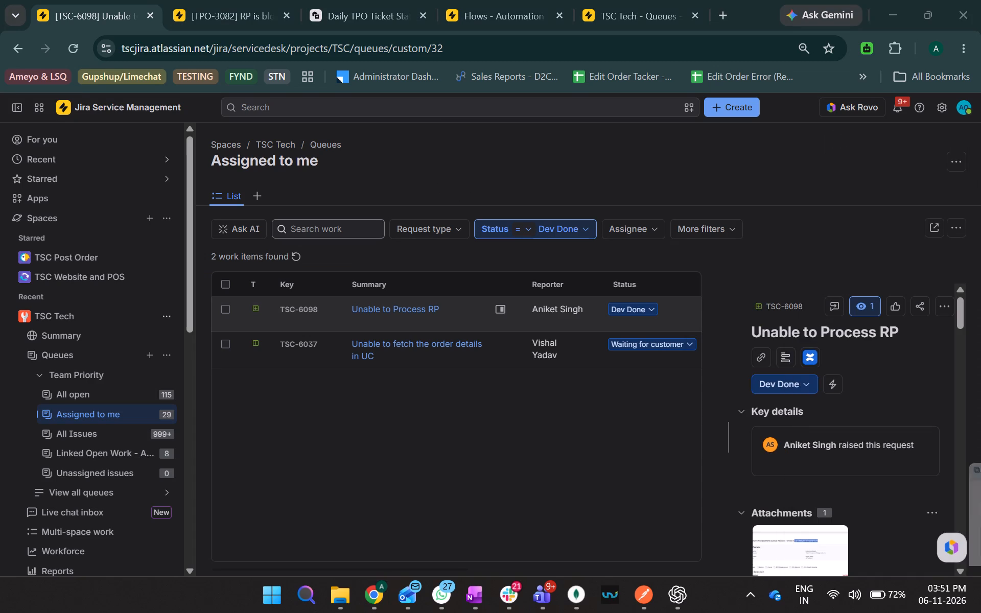
scroll(877, 468, "down", 20)
scroll(877, 468, "down", 16)
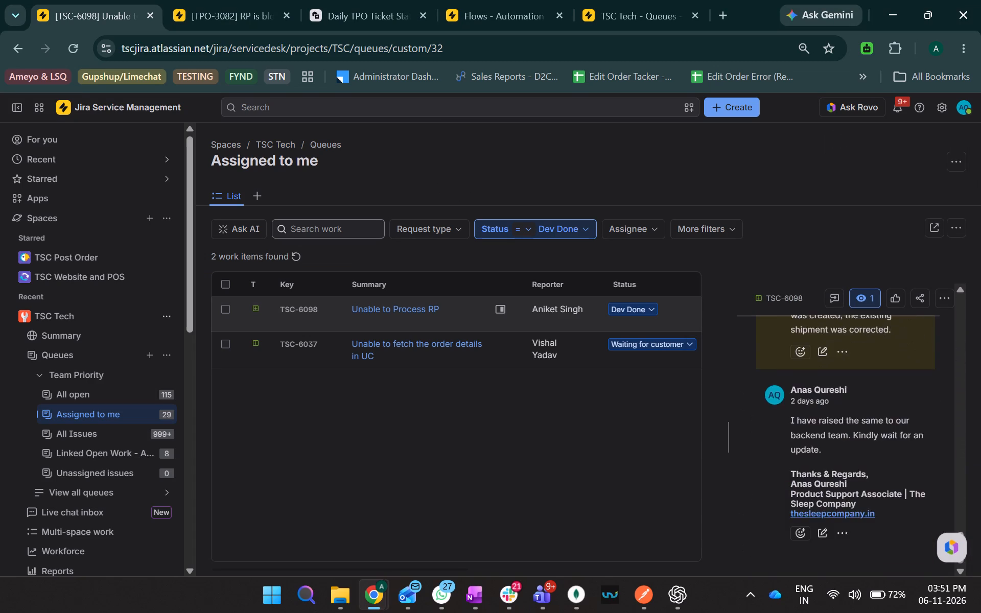
scroll(880, 518, "up", 12)
scroll(880, 520, "down", 4)
left_click(912, 428)
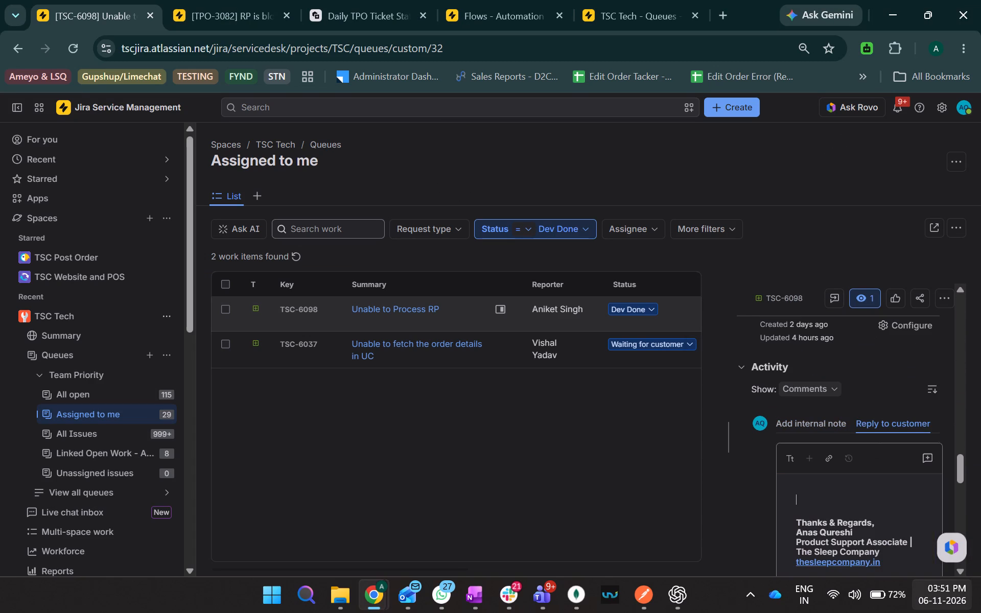
type("This is fixed.")
key("Return")
key("ctrl+v")
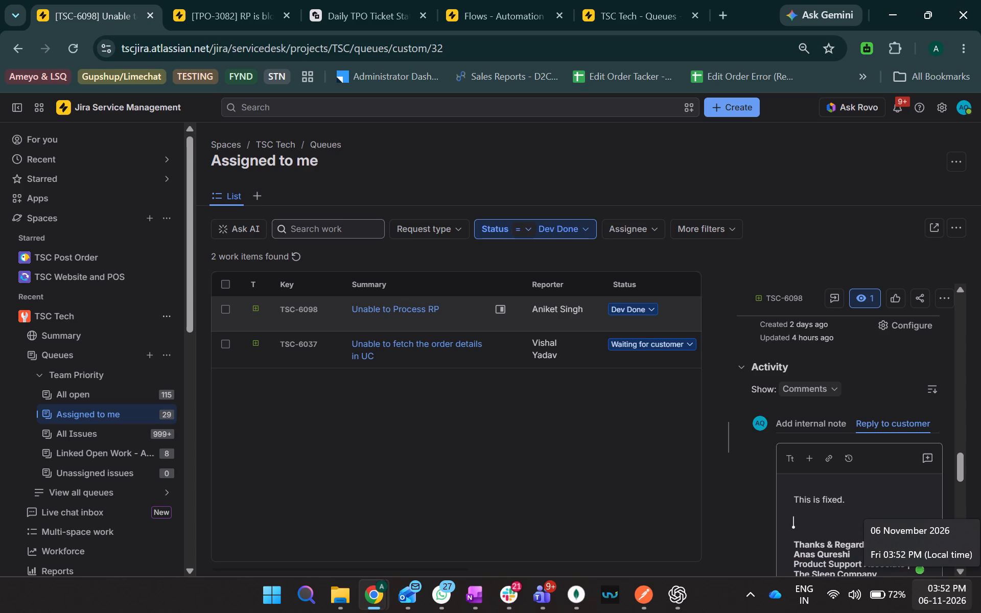
scroll(880, 429, "down", 2)
left_click(862, 420)
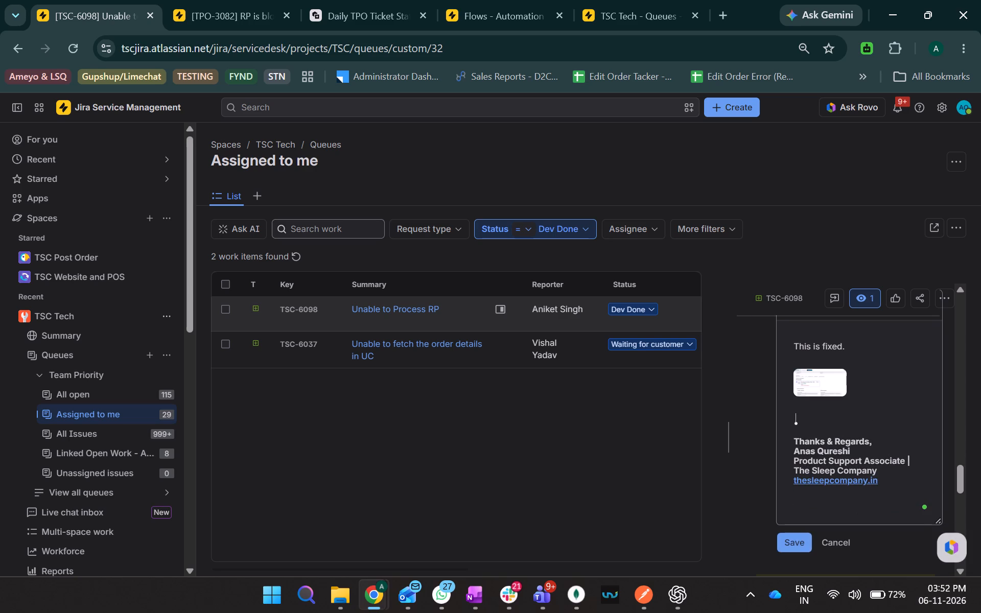
key("BackSpace")
key("BackSpace")
left_click(800, 518)
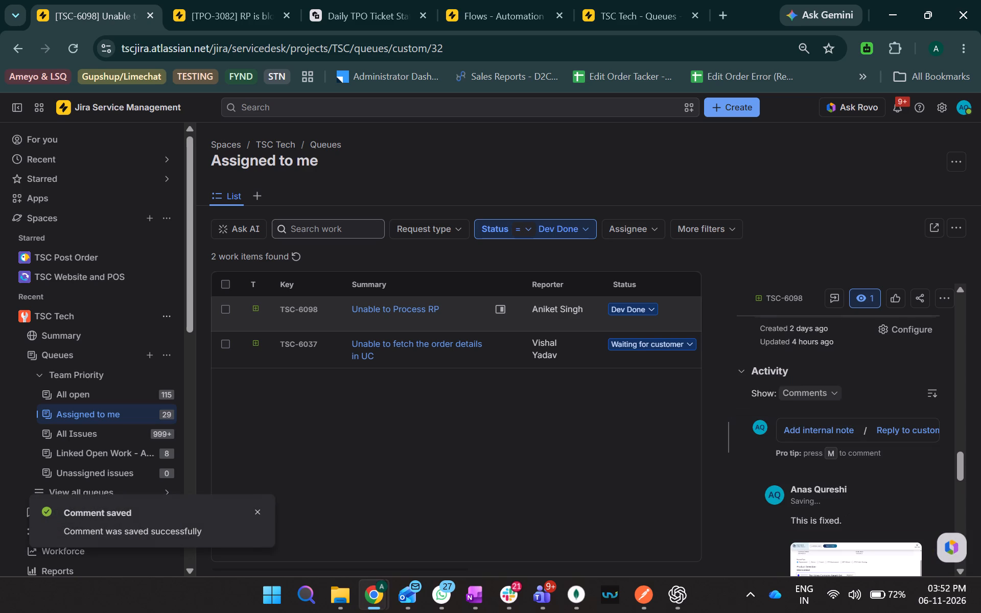
Refresh the Assigned to me queue and replace its Dev Done filter, trying In progress before settling on Waiting for Internal Confirmation.
scroll(855, 471, "up", 20)
scroll(855, 471, "up", 4)
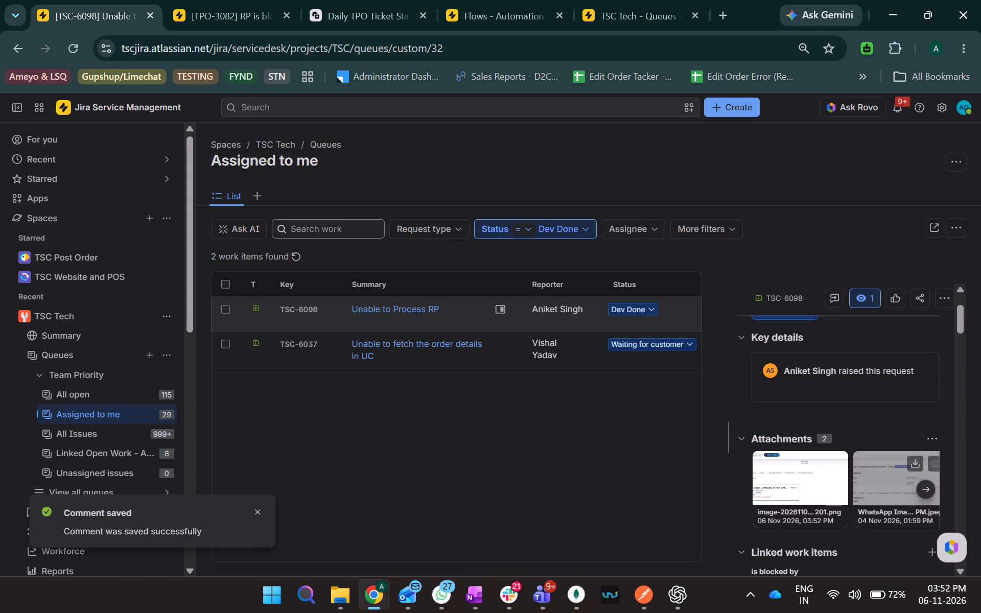
left_click(298, 258)
left_click(557, 231)
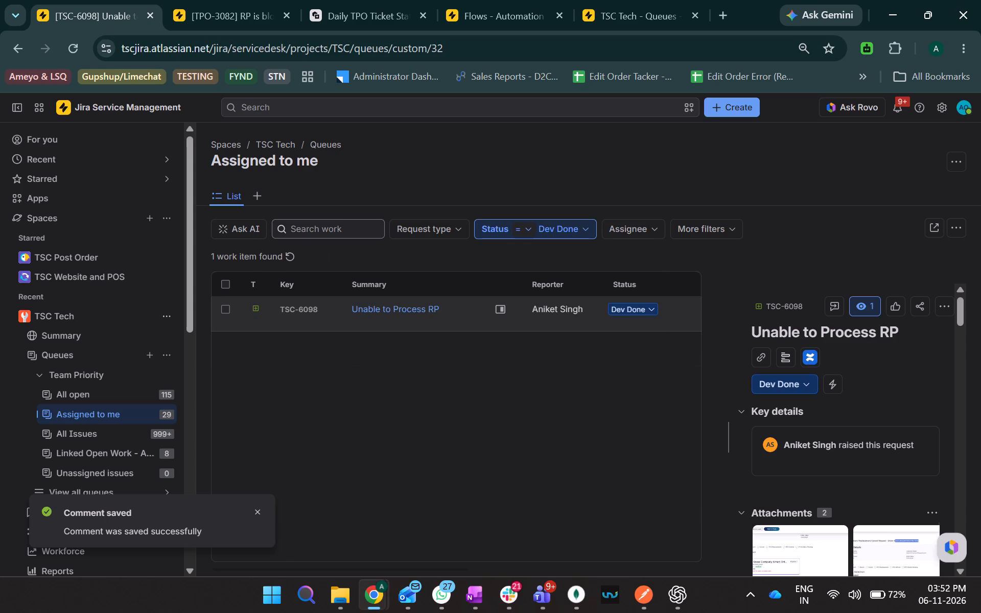
left_click(497, 313)
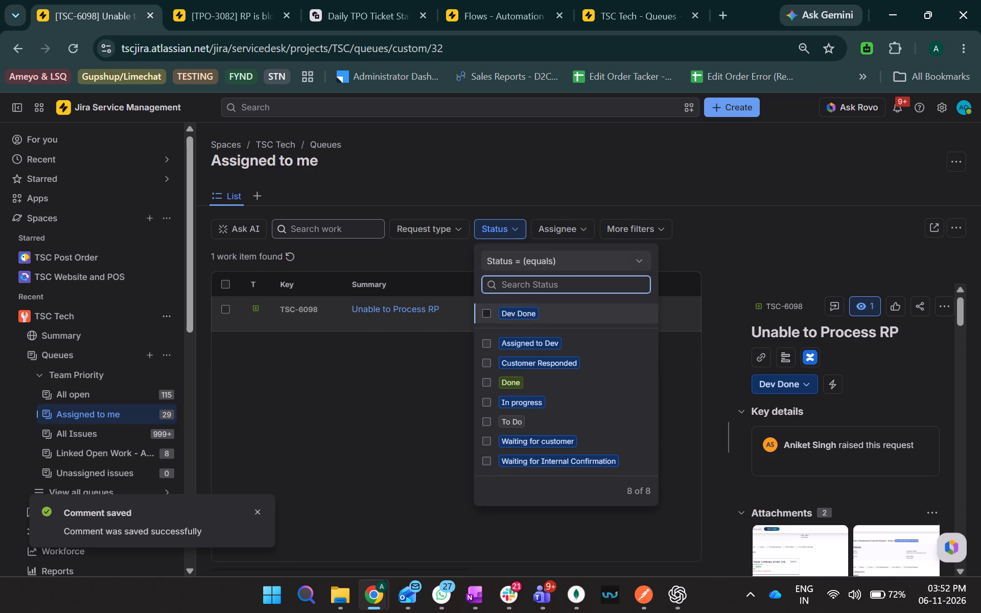
left_click(529, 401)
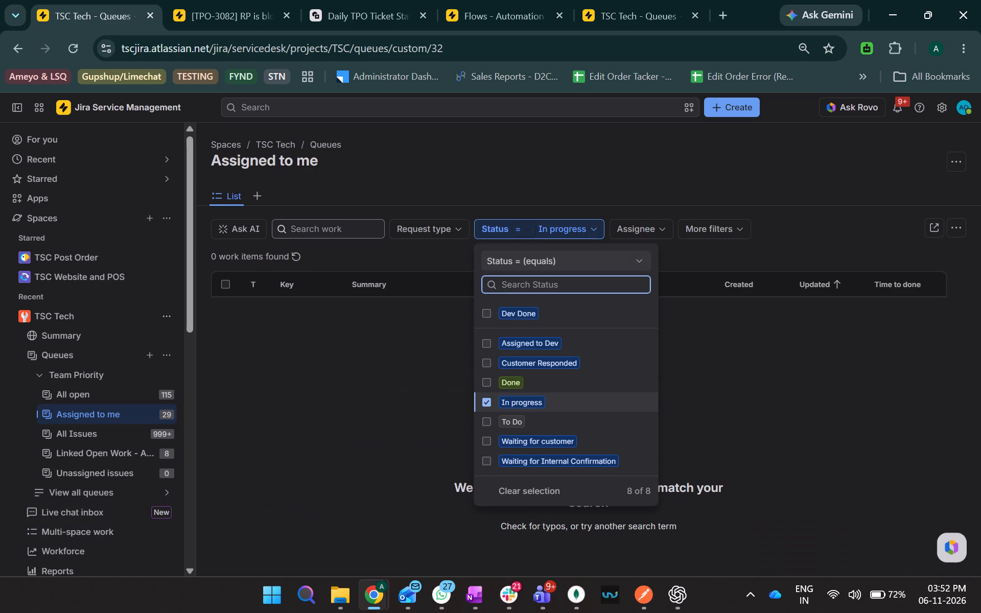
left_click(529, 401)
left_click(534, 462)
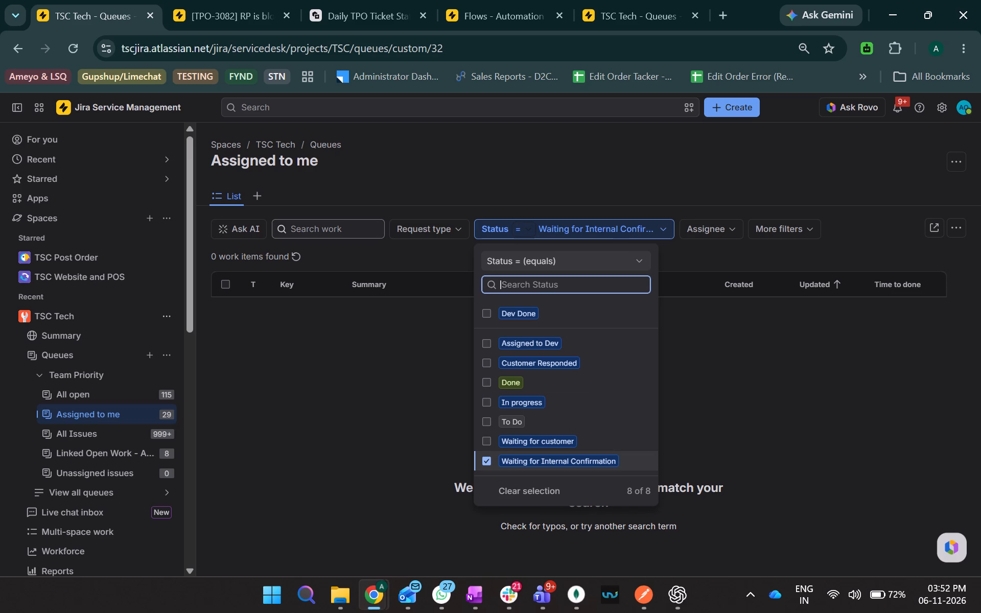
left_click(383, 460)
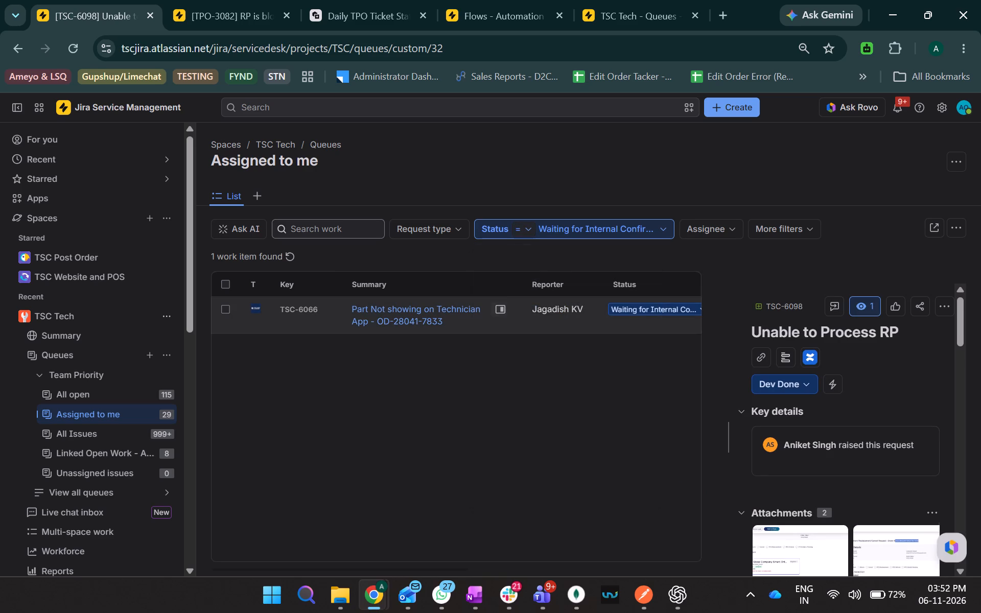
Open ticket TSC-6066, Part Not showing on Technician App, and examine its internal comments.
left_click(499, 309)
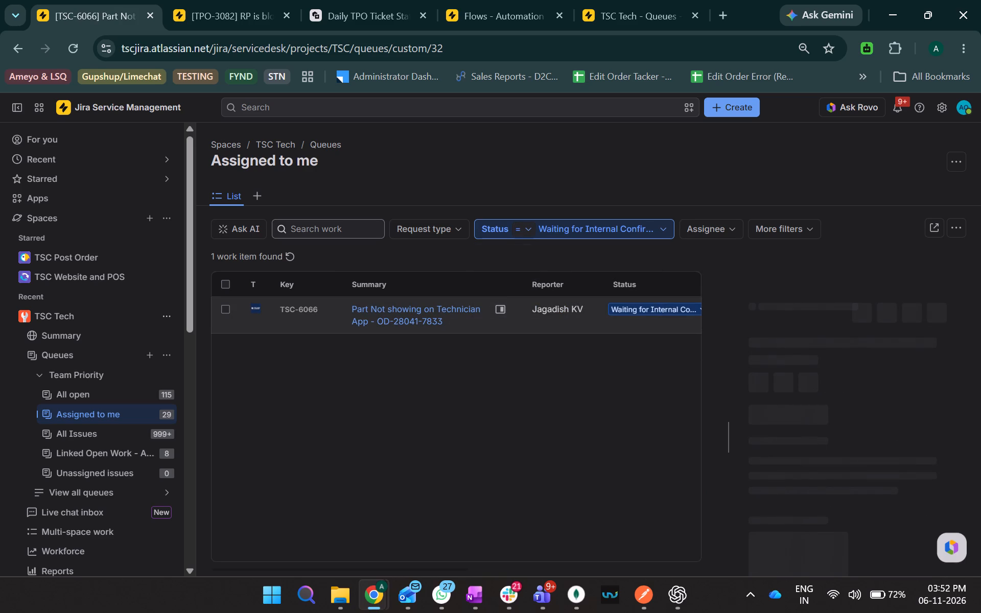
scroll(952, 493, "down", 16)
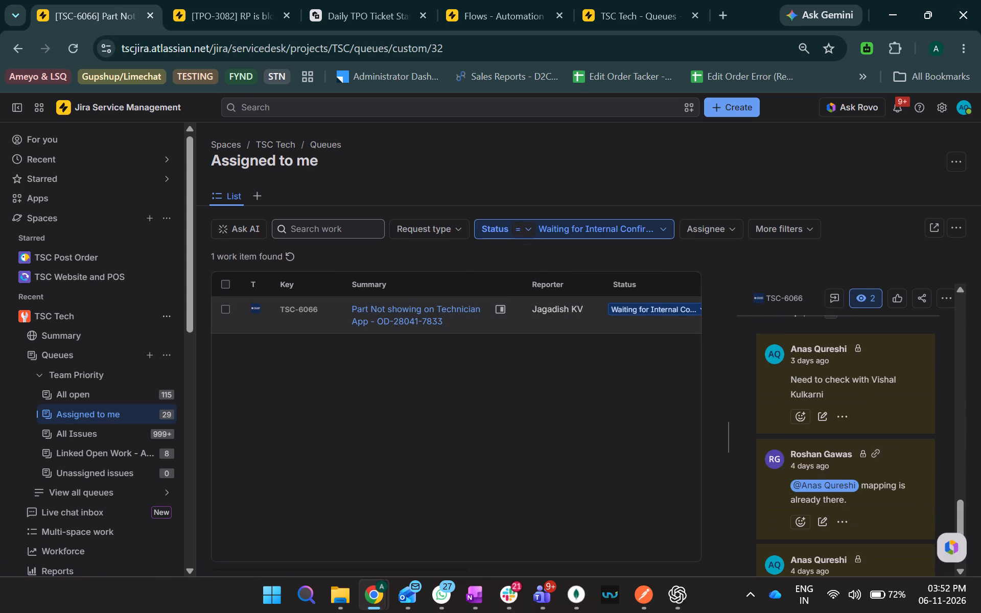
scroll(927, 516, "up", 1)
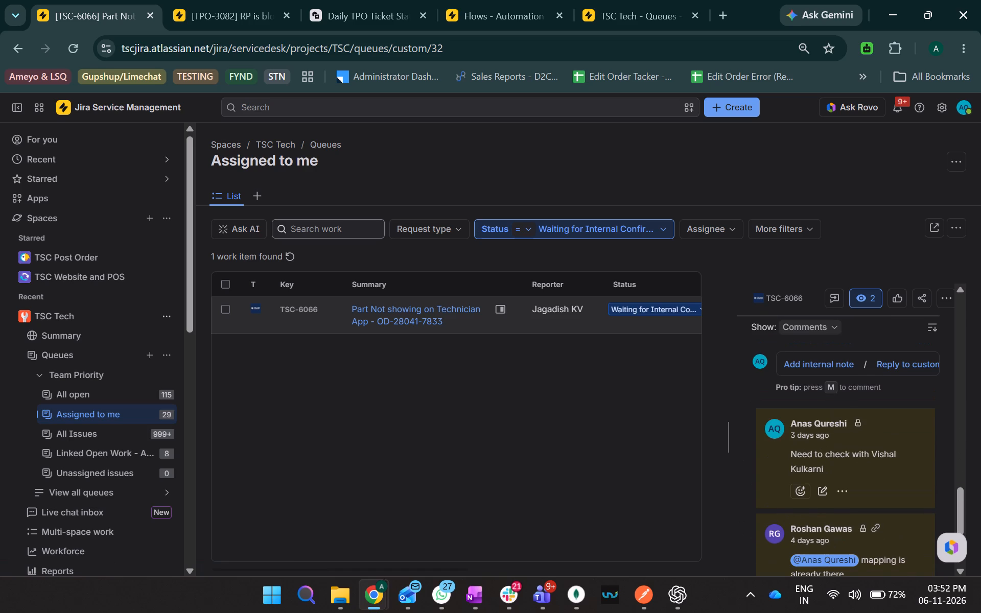
scroll(880, 497, "up", 10)
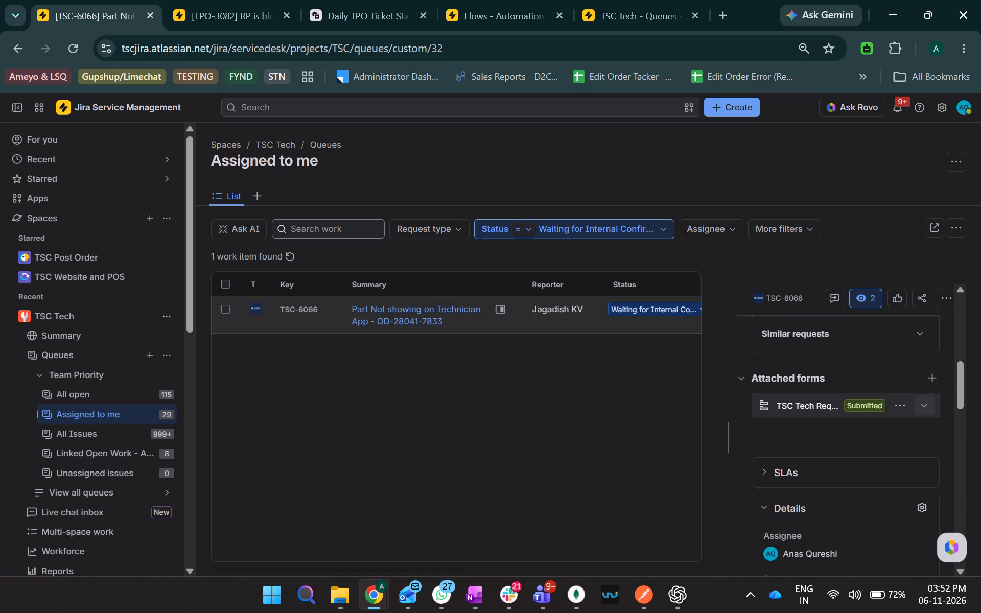
Expand the attached form of TSC-6066 and examine the issue type, description, and internal comments.
left_click(930, 404)
scroll(879, 477, "down", 1)
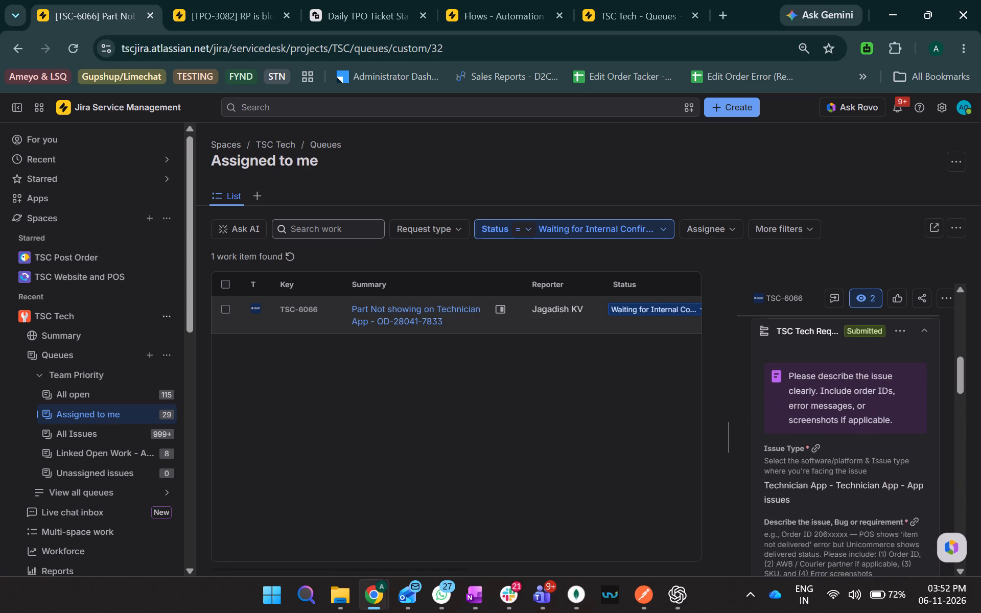
scroll(877, 482, "down", 2)
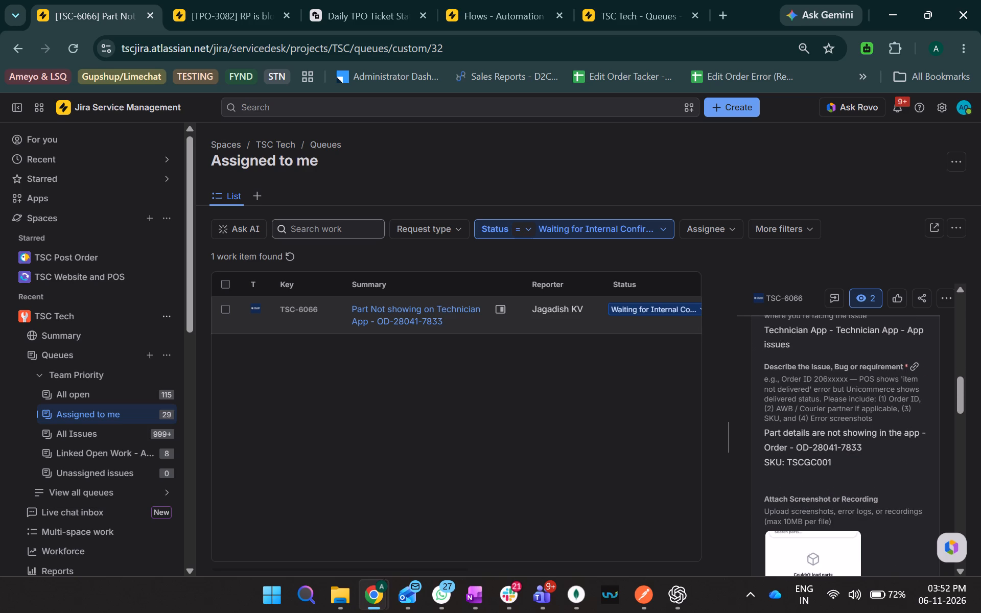
scroll(877, 482, "down", 1)
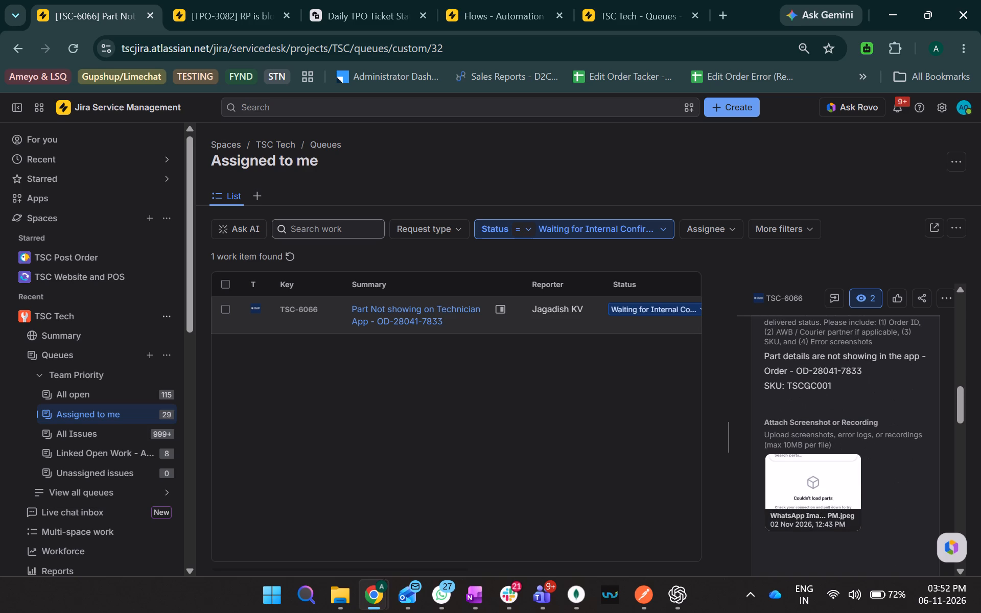
scroll(867, 476, "down", 15)
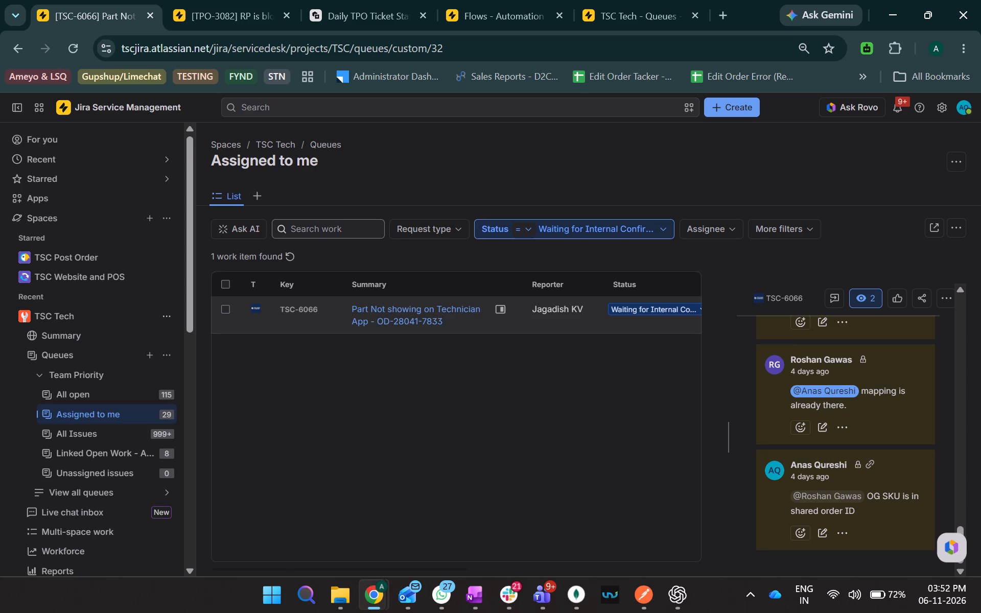
Return to the issue description in the TSC-6066 form and view its attached WhatsApp image.
scroll(920, 523, "up", 2)
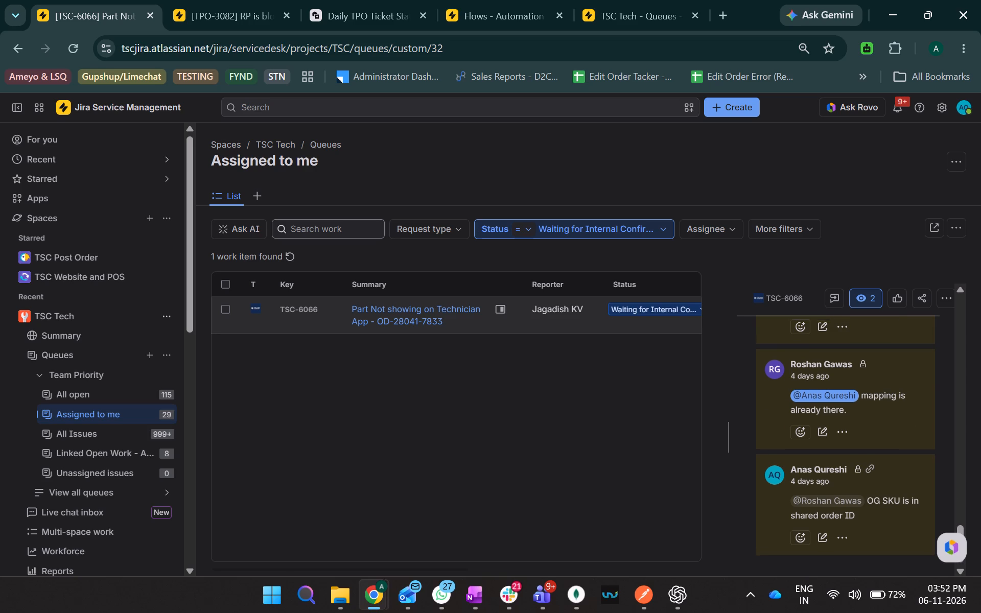
scroll(920, 523, "up", 4)
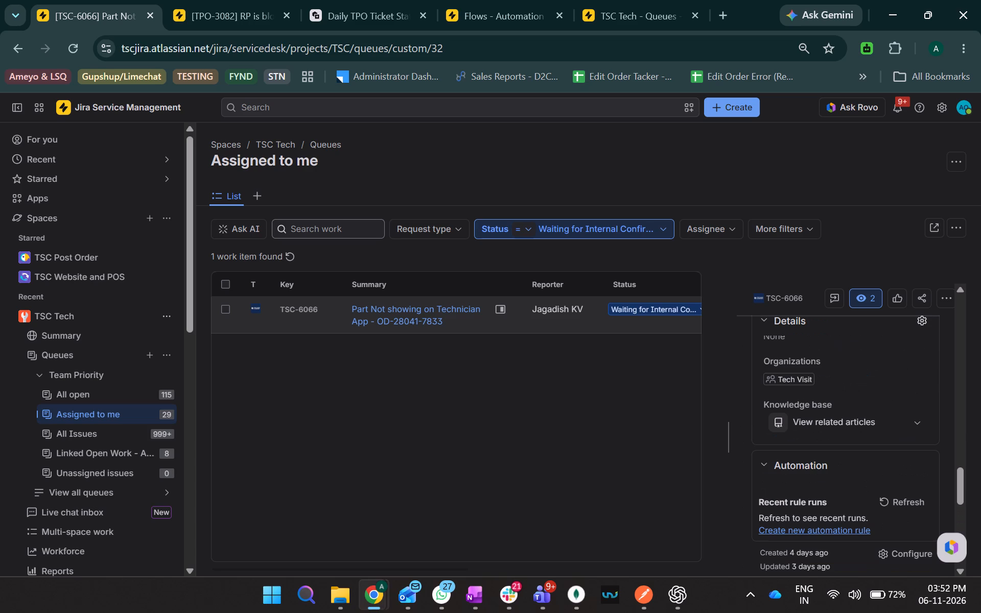
scroll(946, 508, "up", 5)
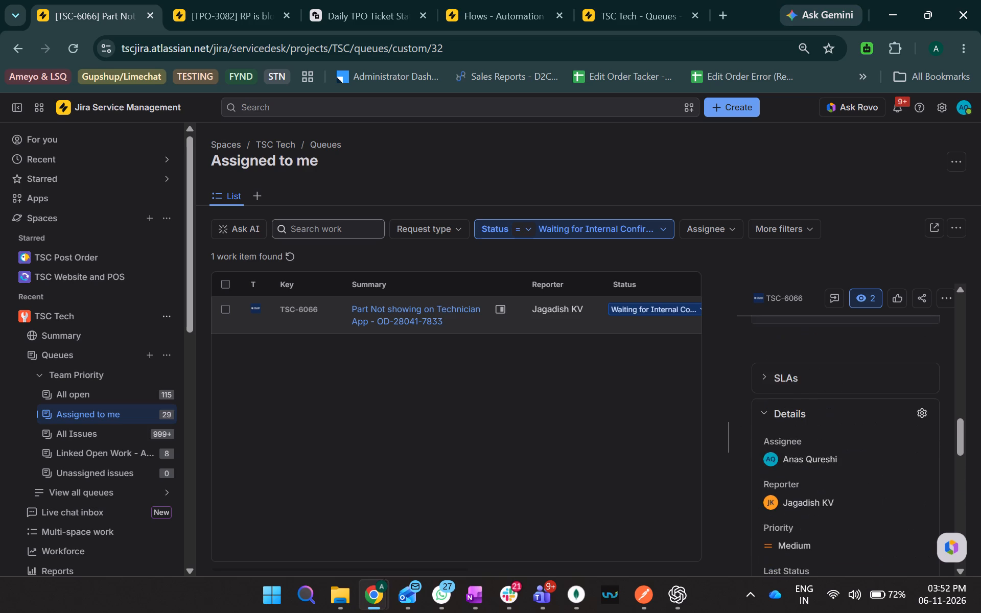
scroll(837, 562, "up", 4)
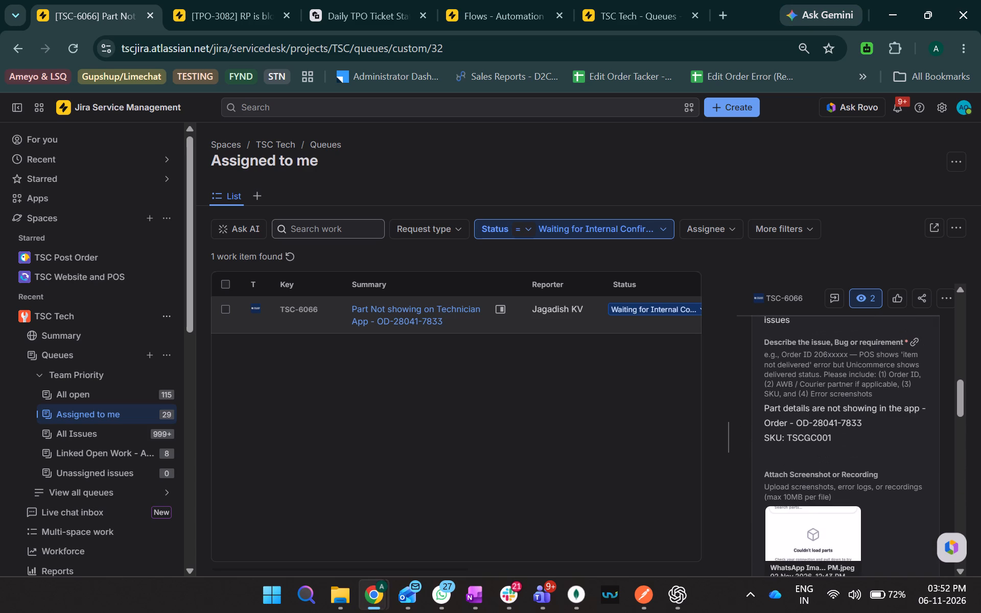
double_click(802, 439)
left_click(822, 523)
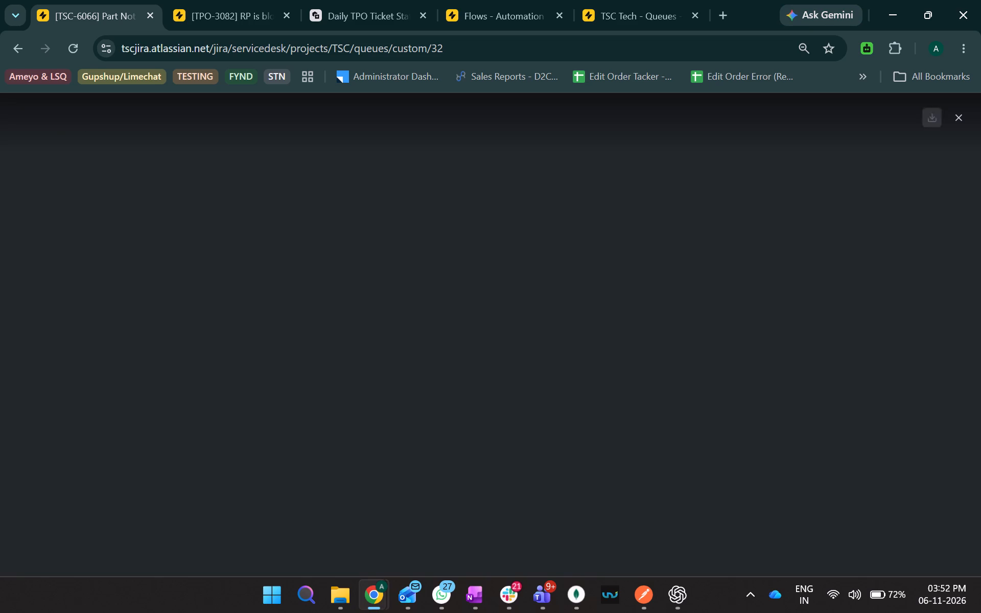
left_click(820, 523)
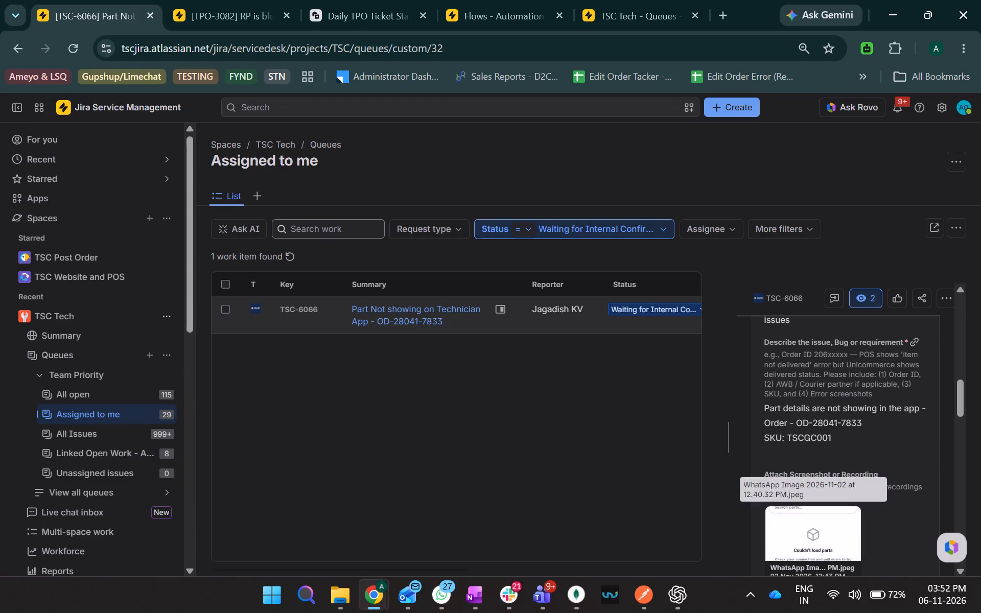
left_click(878, 451)
left_click(798, 425)
left_click_drag(798, 425, 846, 421)
key("ctrl+c")
key("ctrl+c")
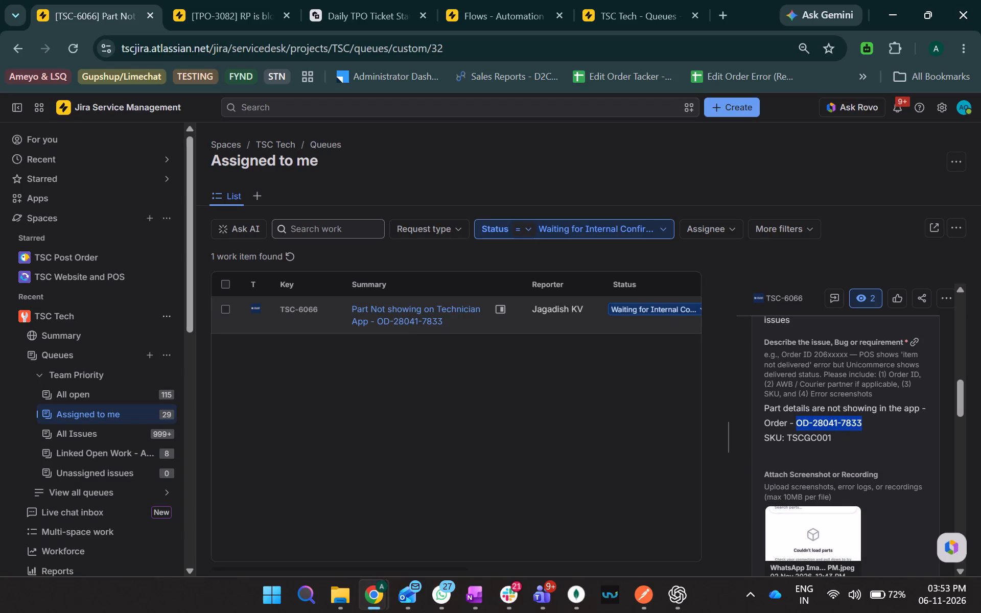
key("ctrl+c")
left_click(420, 505)
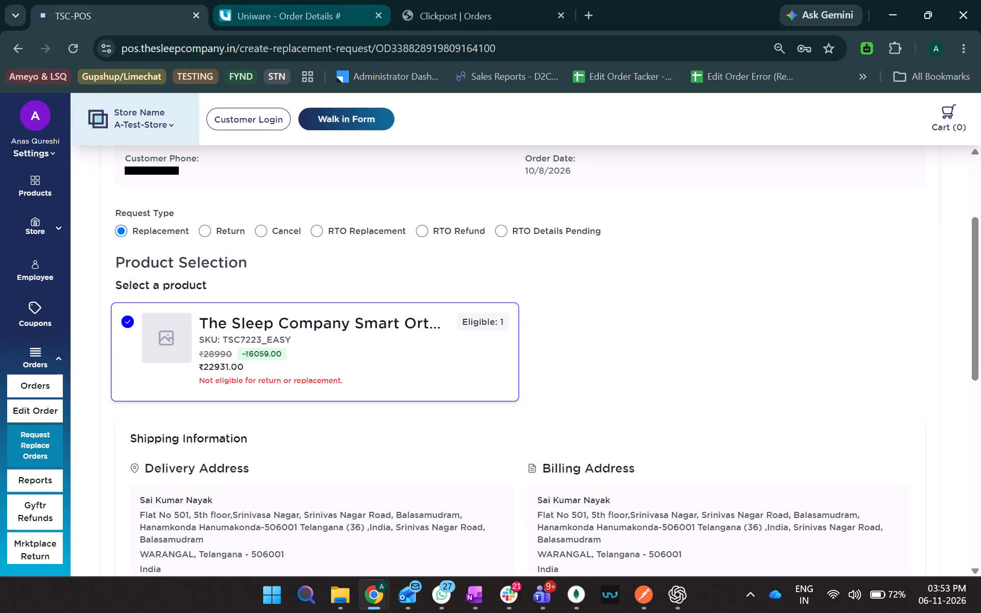
scroll(51, 396, "down", 3)
left_click(40, 441)
left_click(374, 219)
key("ctrl+v")
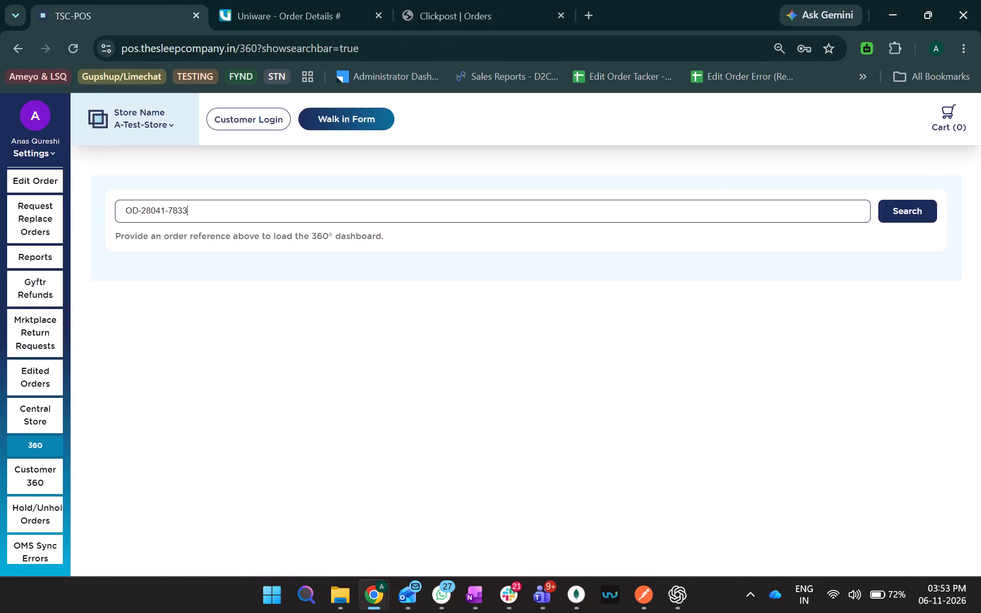
key("Return")
Examine the gaming chair's product details and shipment status in the 360 dashboard, checking them against the ticket.
scroll(408, 371, "down", 6)
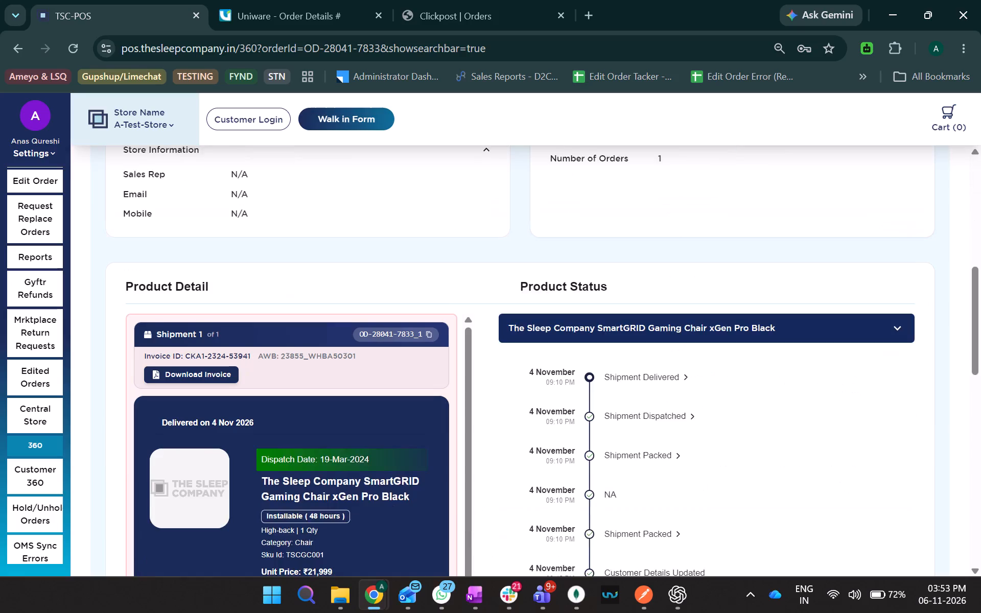
key("alt+Tab")
key("alt+Tab")
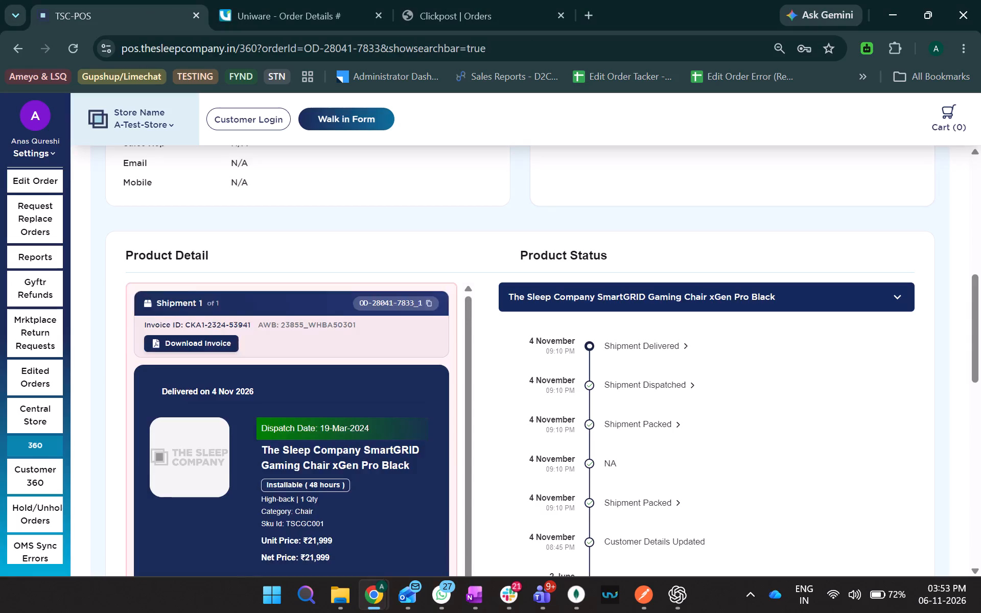
scroll(385, 428, "down", 5)
left_click(381, 433)
scroll(370, 368, "up", 1)
left_click(399, 418)
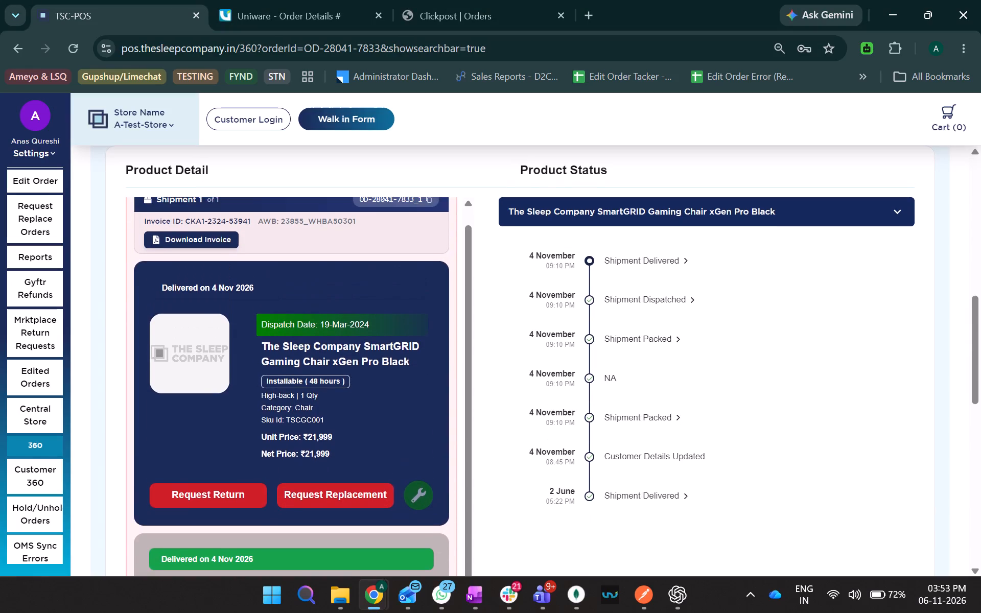
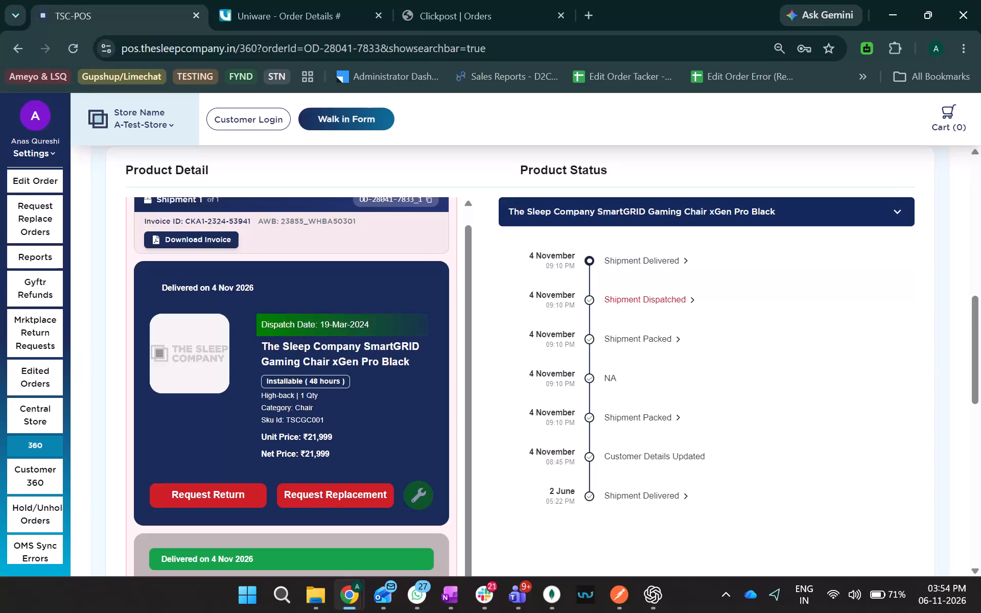
Highlight the gaming chair's SKU ID TSCGC001, review the WhatsApp image attached to TSC-6066 in Jira, and return to TSC-POS.
double_click(304, 418)
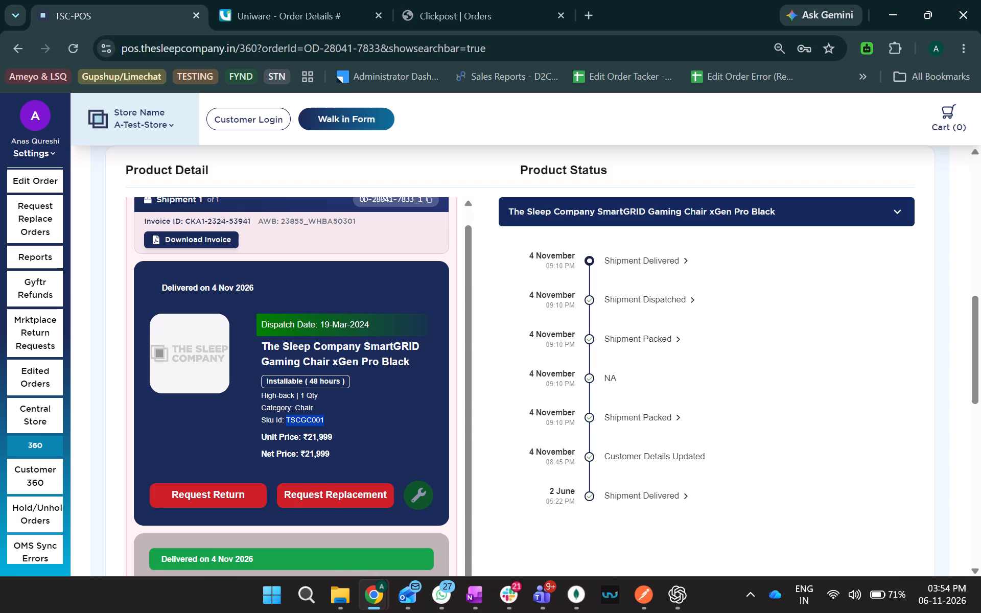
key("alt+Tab")
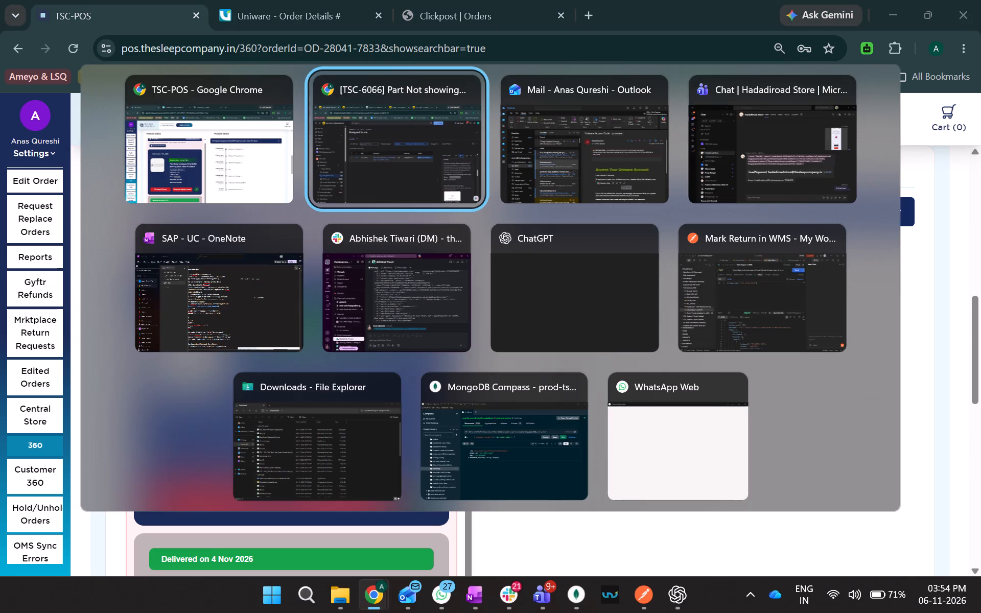
left_click(772, 536)
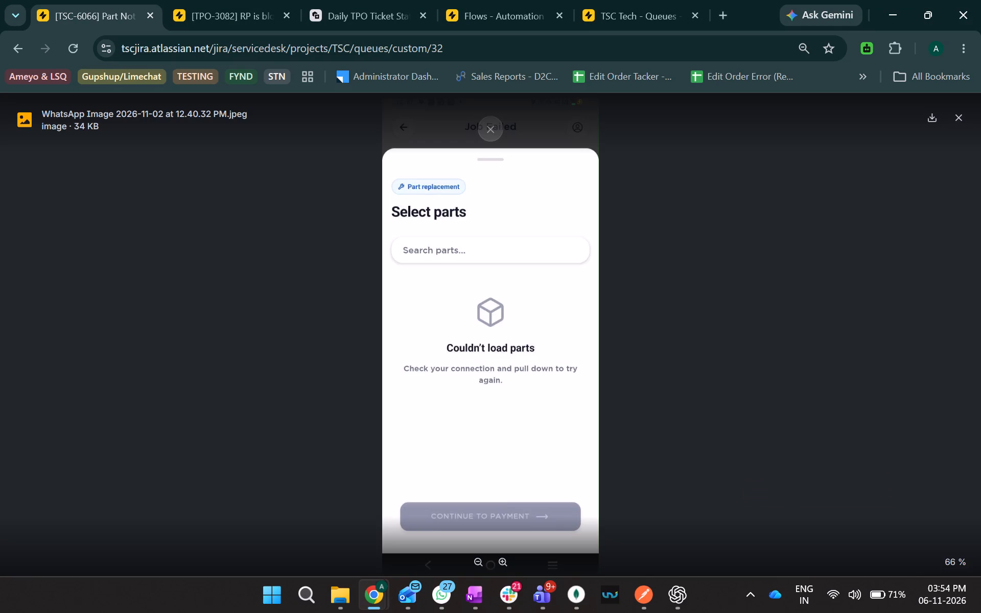
left_click(889, 432)
key("alt+Tab")
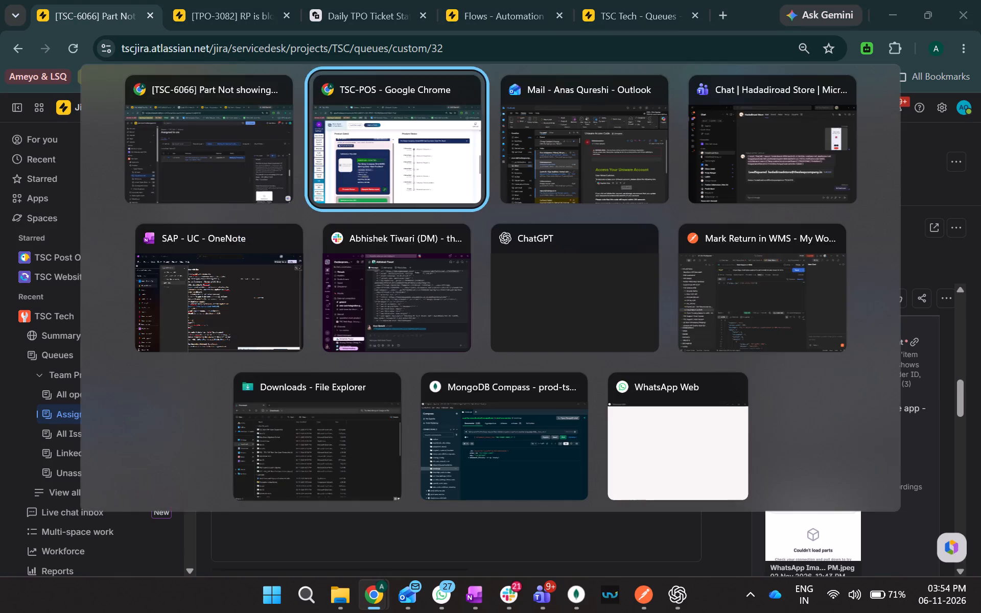
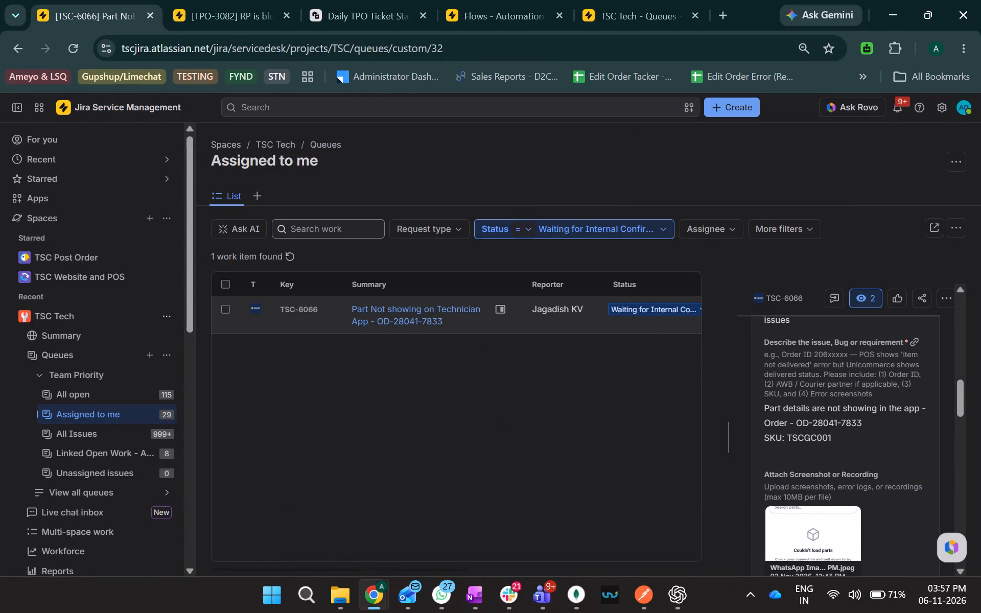
Open TSC-6066 in a new browser tab and place that tab directly after the Assigned to me queue tab.
right_click(780, 302)
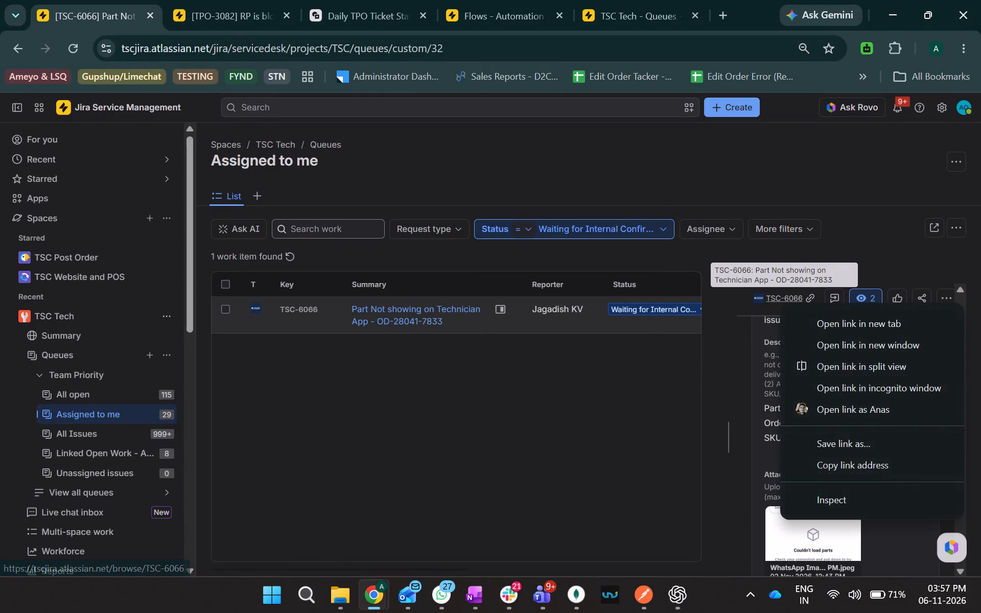
left_click(862, 329)
left_click_drag(295, 0, 201, 0)
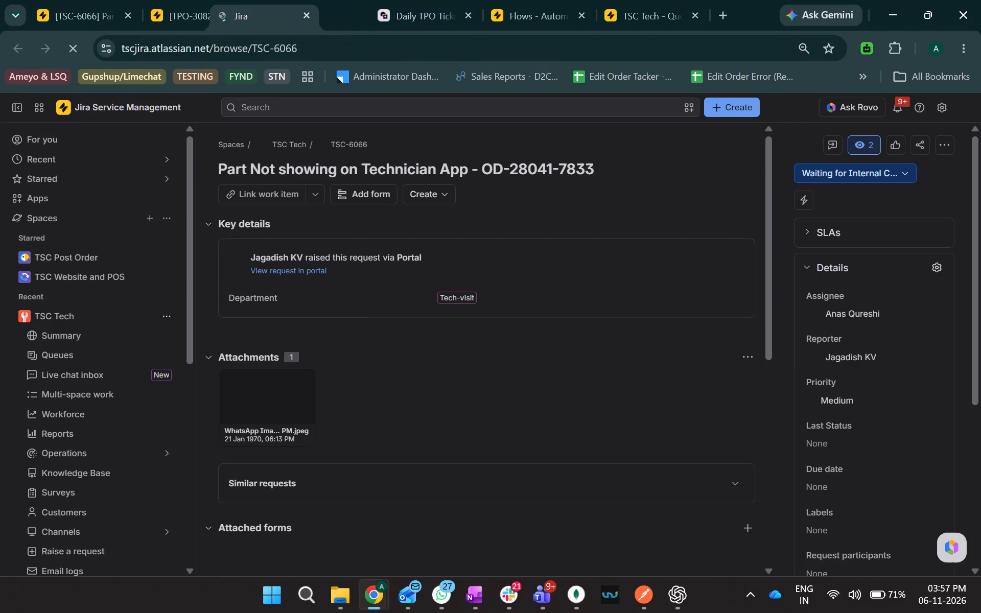
left_click_drag(201, 0, 192, 0)
Change the status of TPO-3082 to Done in its open ticket tab.
left_click(337, 10)
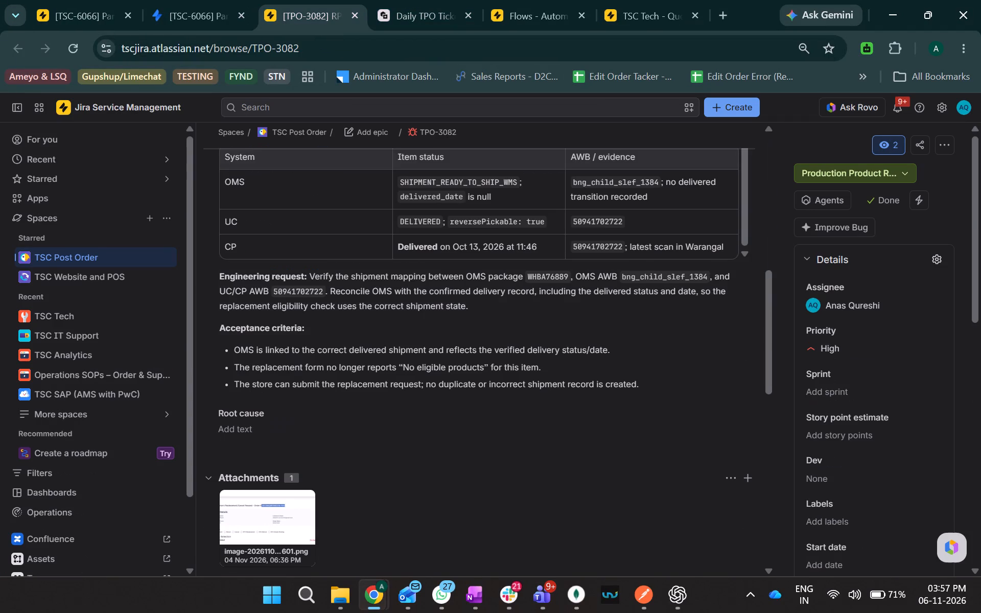
left_click(846, 170)
left_click(852, 203)
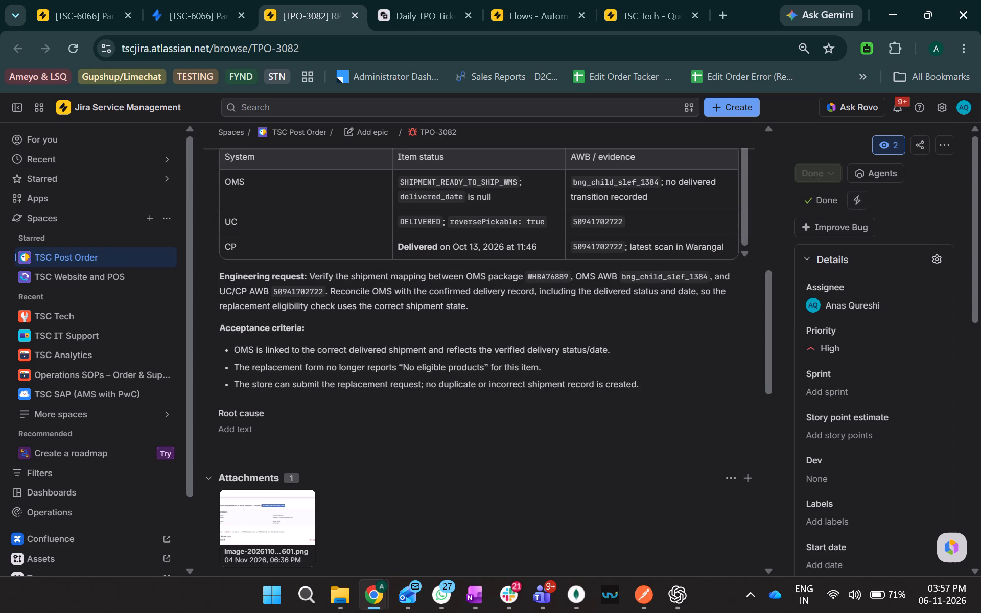
Add a thumbs-up reaction to the "Fixed (data)" comment on TPO-3082 and close the ticket's tab.
scroll(524, 440, "down", 5)
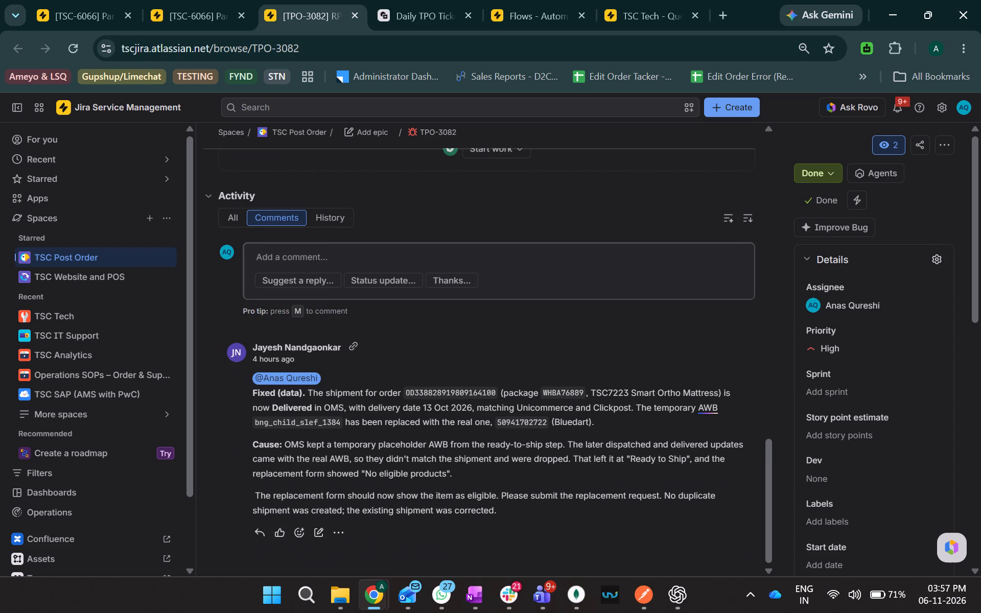
left_click(279, 534)
left_click(355, 16)
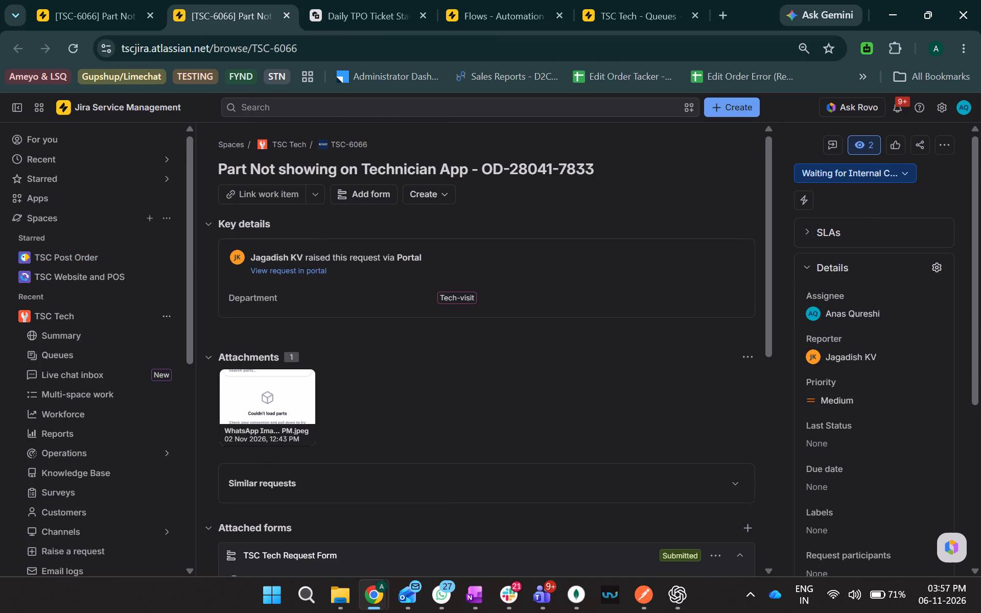
Filter the Assigned to me queue by status To Do instead of Waiting for Internal Confirmation.
left_click(133, 0)
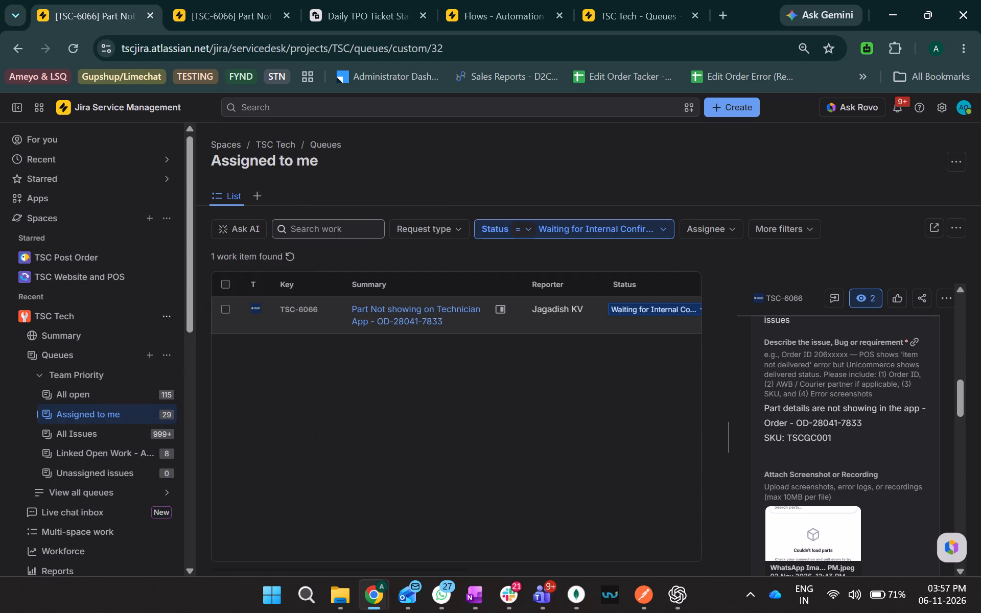
left_click(628, 224)
left_click(483, 306)
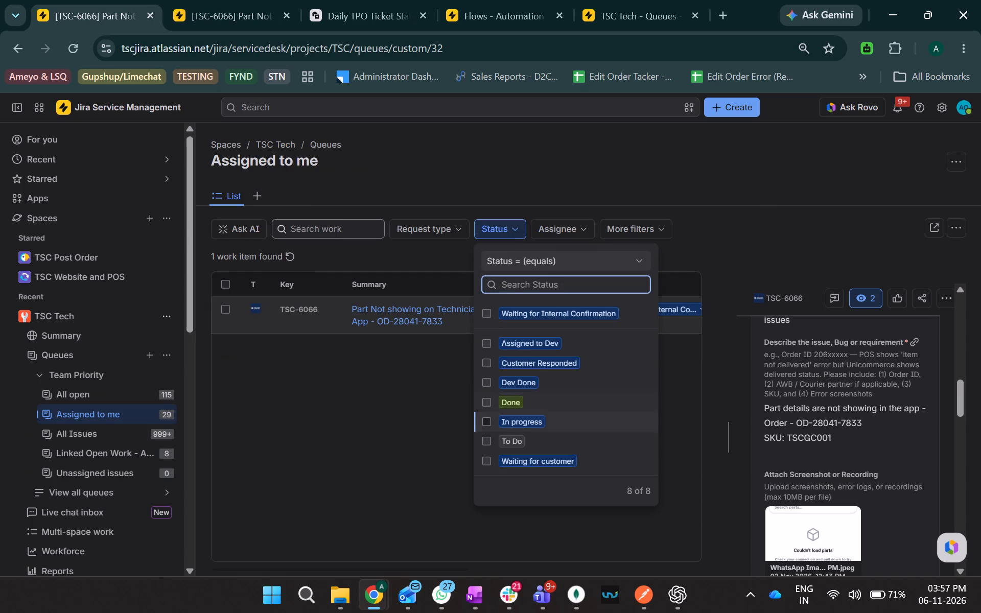
left_click(489, 441)
left_click(784, 224)
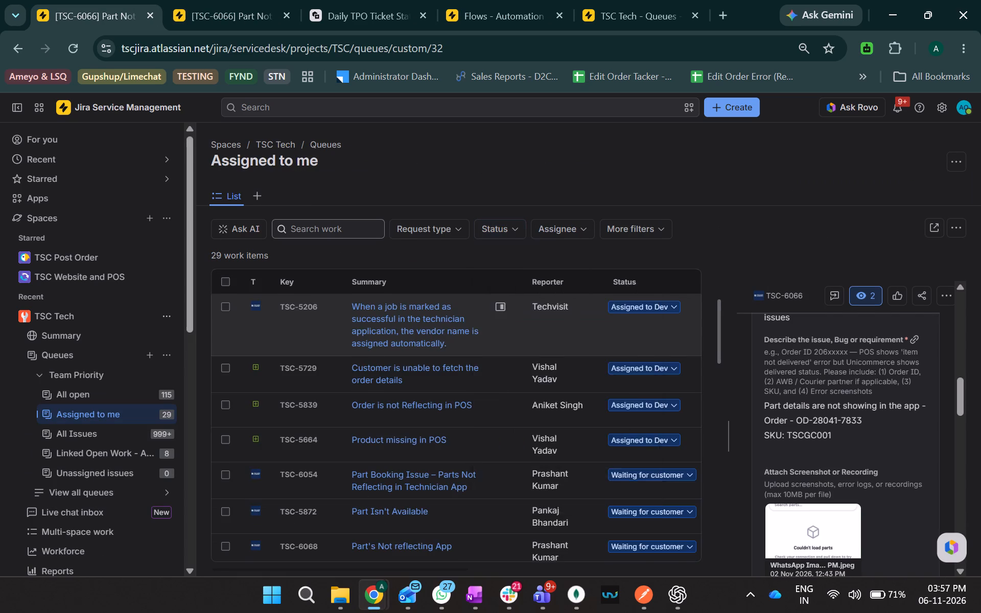
scroll(243, 440, "up", 1)
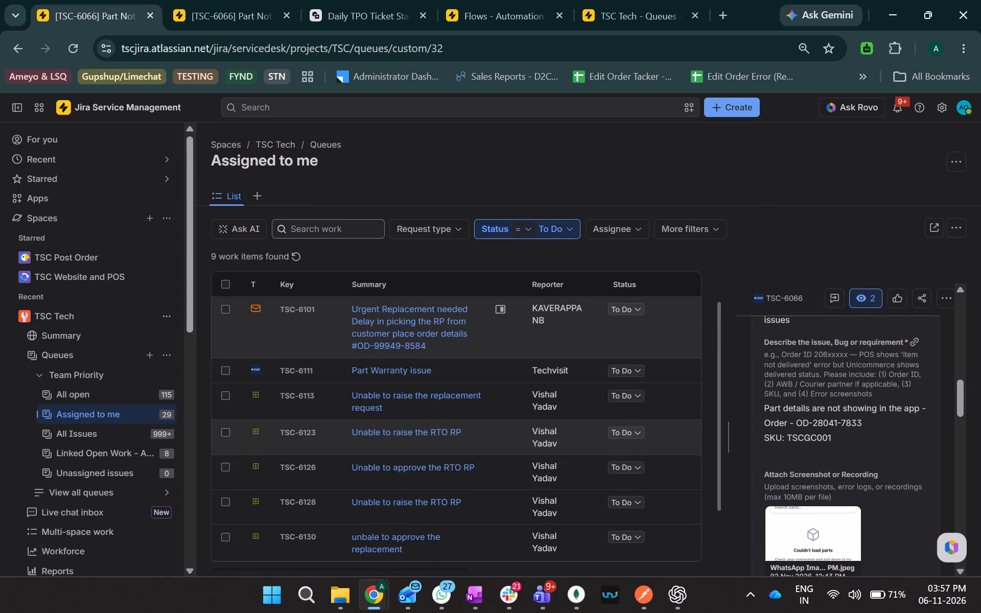
left_click(499, 315)
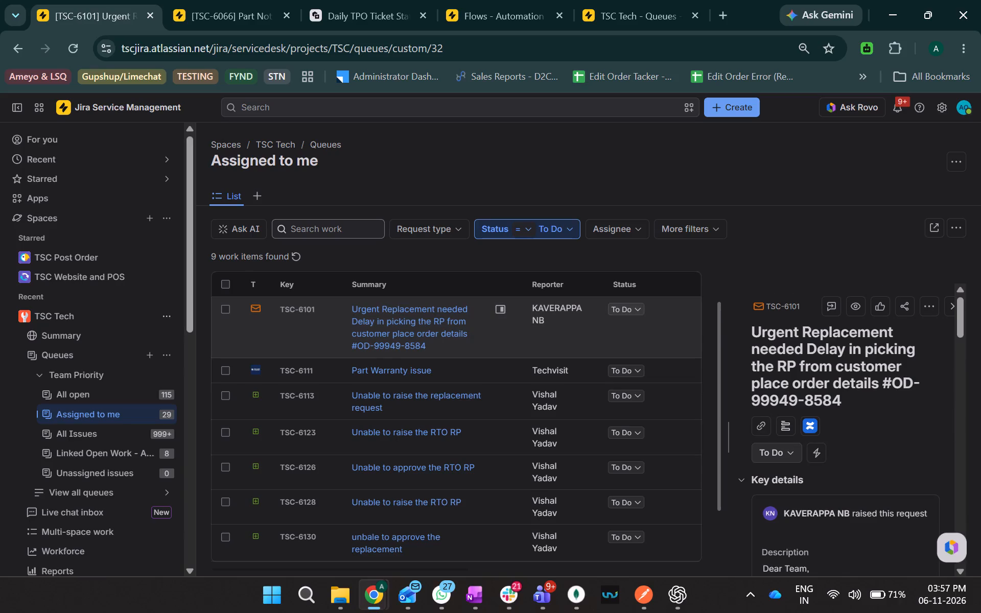
scroll(855, 516, "down", 12)
scroll(855, 516, "up", 2)
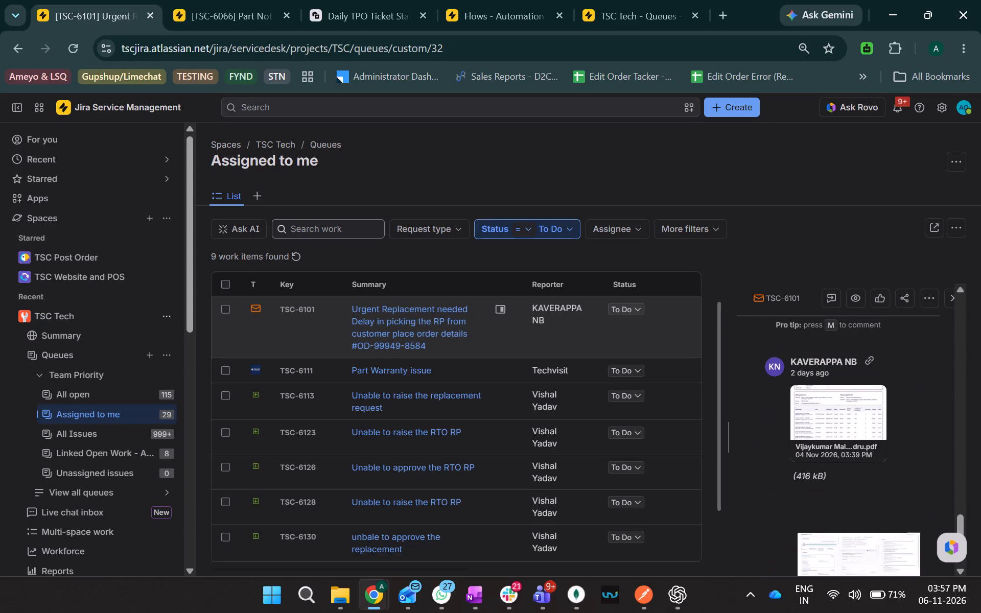
scroll(855, 516, "up", 6)
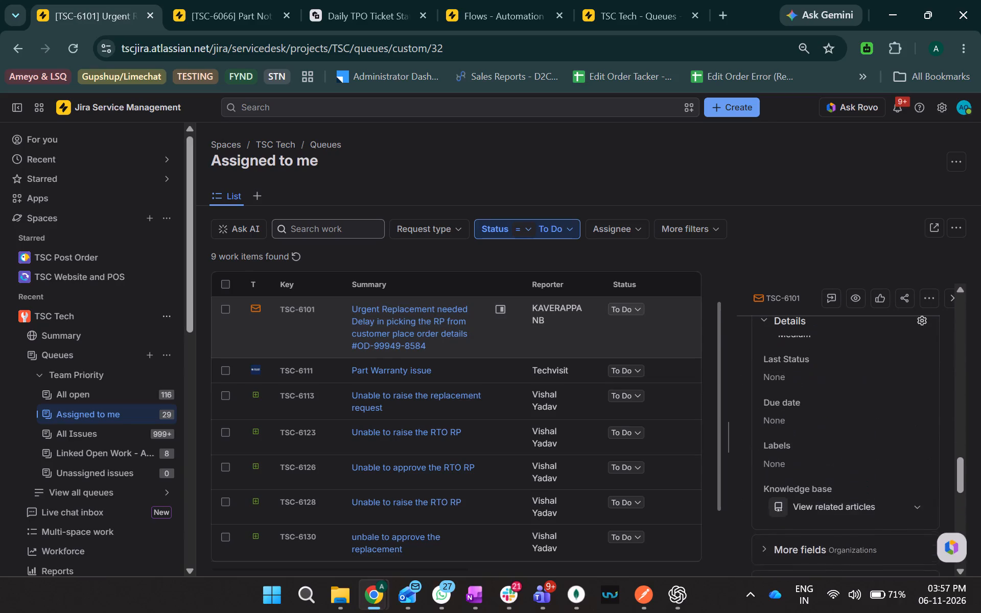
scroll(855, 516, "up", 5)
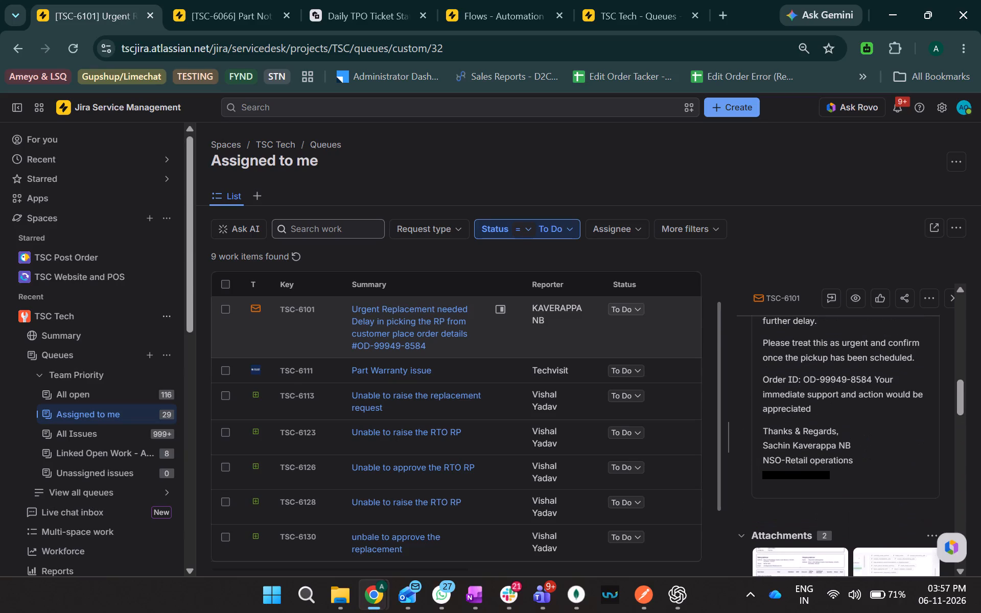
scroll(855, 516, "up", 3)
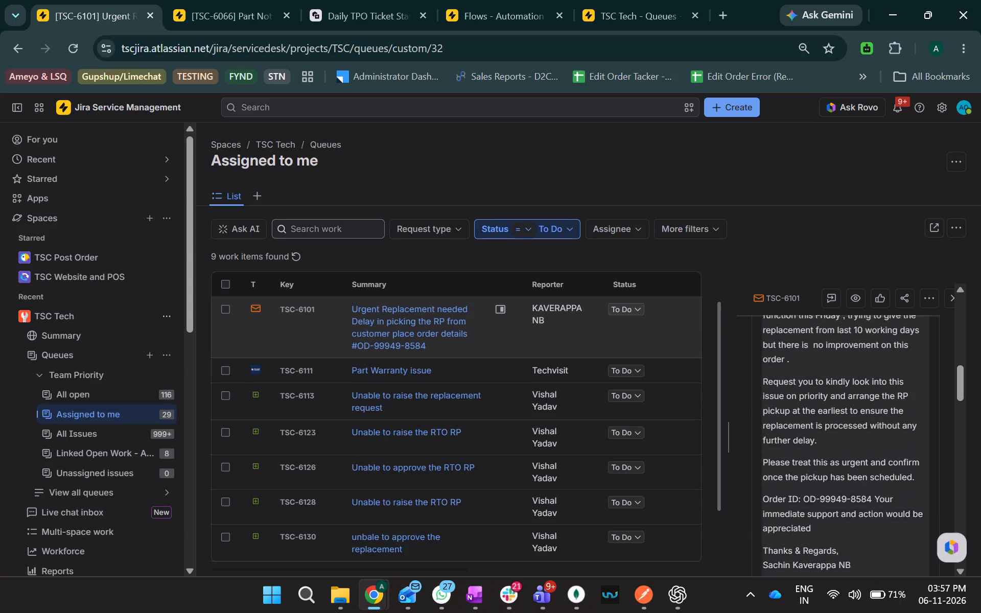
scroll(855, 516, "up", 1)
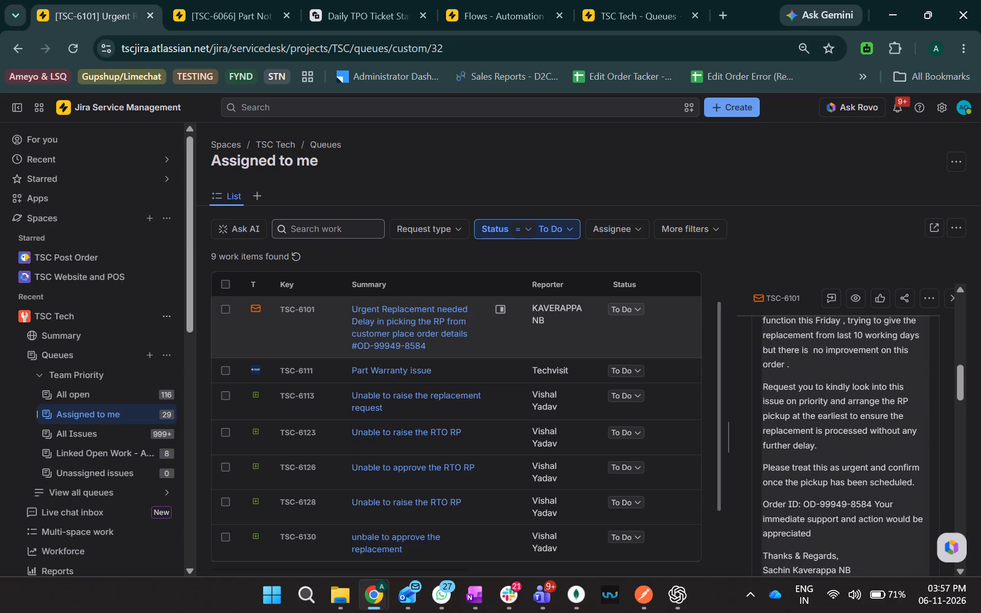
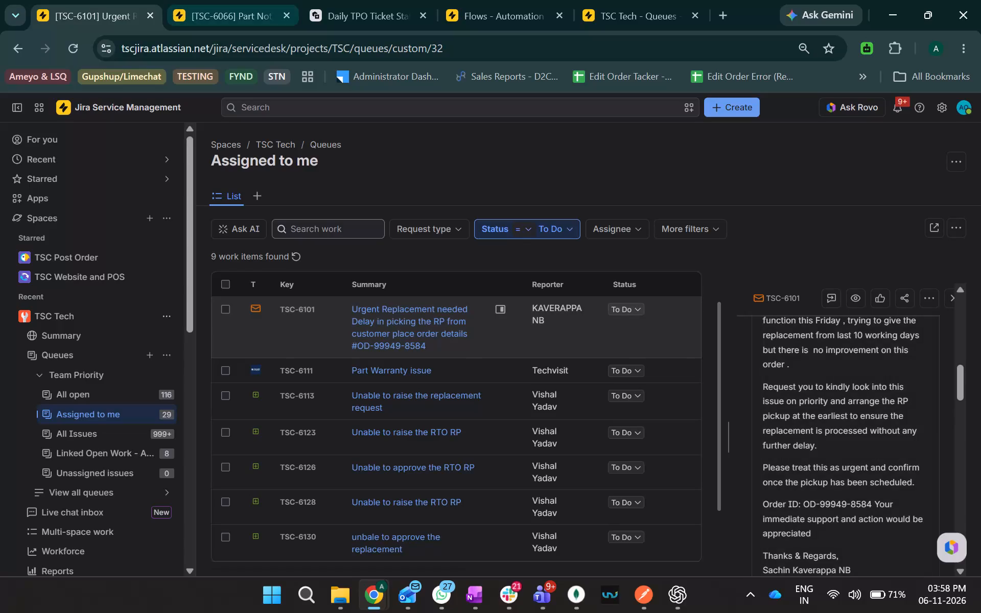
left_click(215, 0)
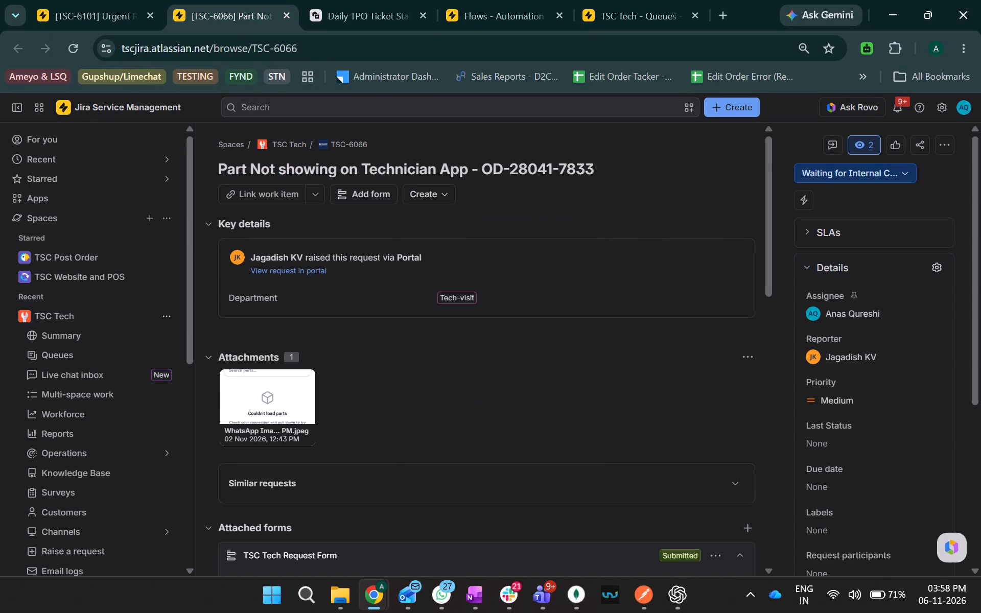
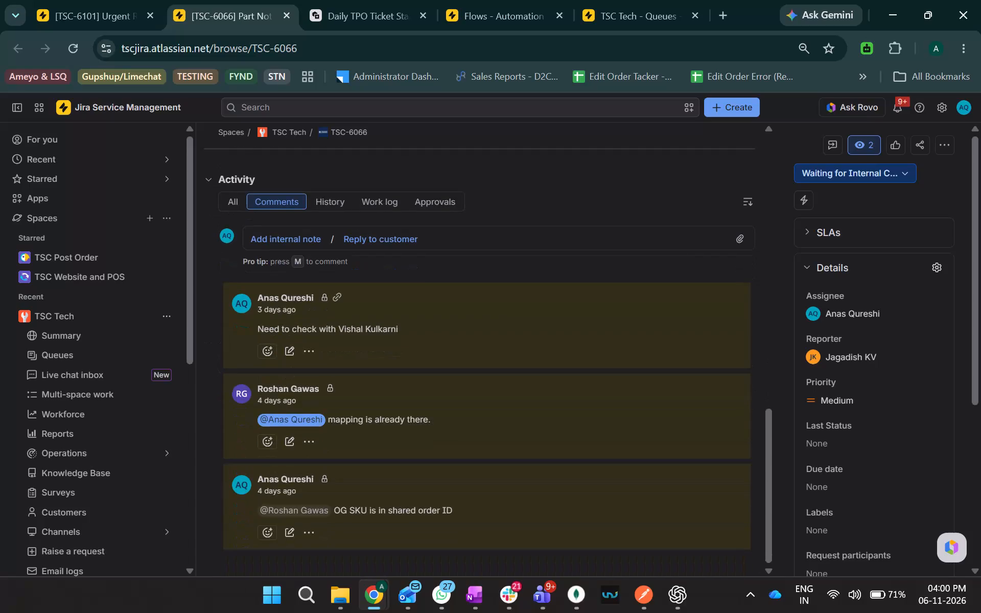
Draft a customer reply: "Mapping is correct. This was a discontinued Item/product so no parts will be visible kindly connect with Ibrahim regarding. Not an issue.".
scroll(602, 369, "up", 1)
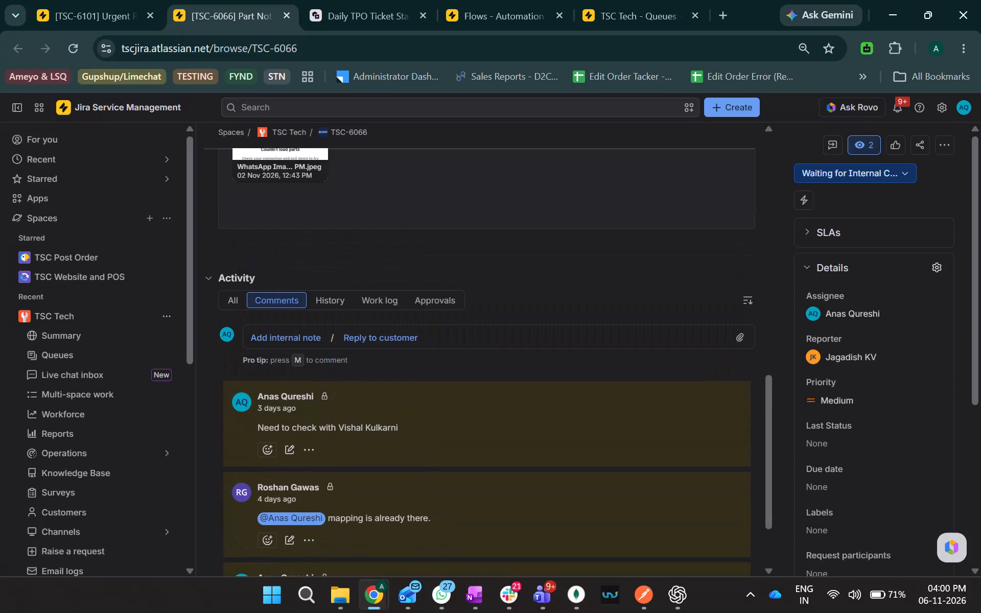
scroll(602, 369, "up", 1)
left_click(369, 327)
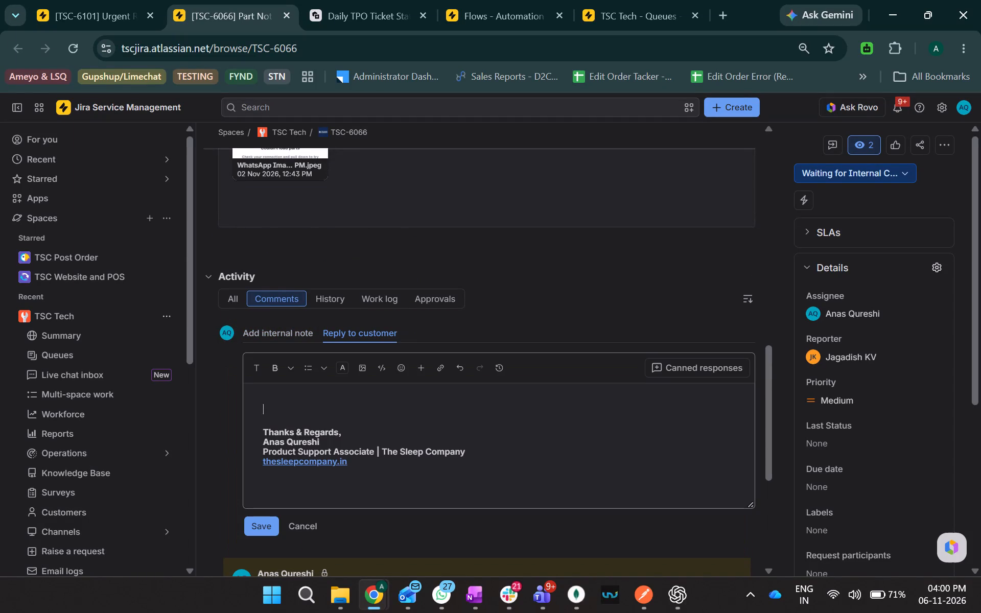
type("Mapping is correct. This was a disco")
type("ntinued")
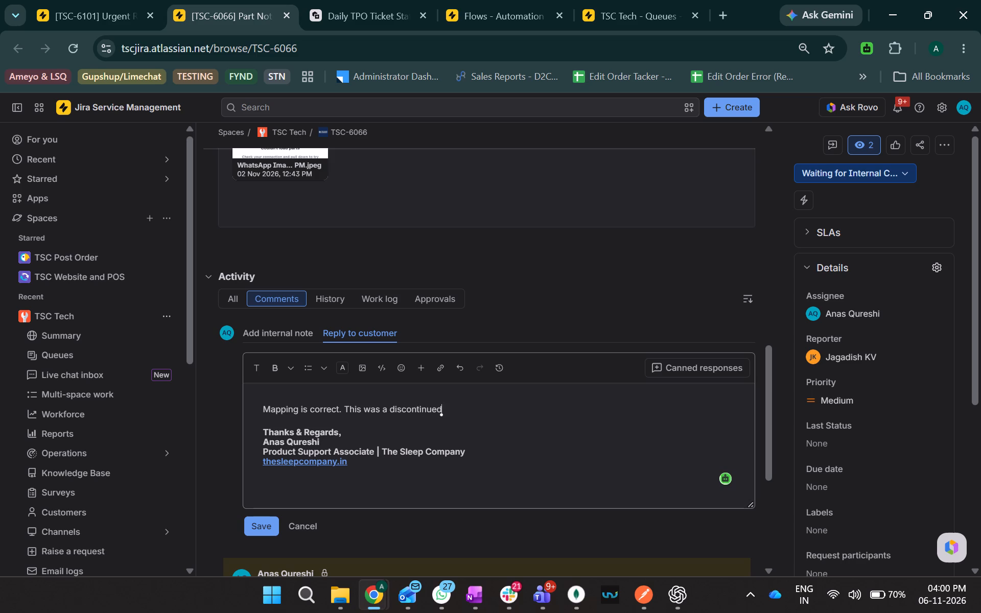
key("space")
type("Item/product do")
key("BackSpace")
key("BackSpace")
type("so")
key("space")
type("no parts will b")
type("e visible kindly connetc wi")
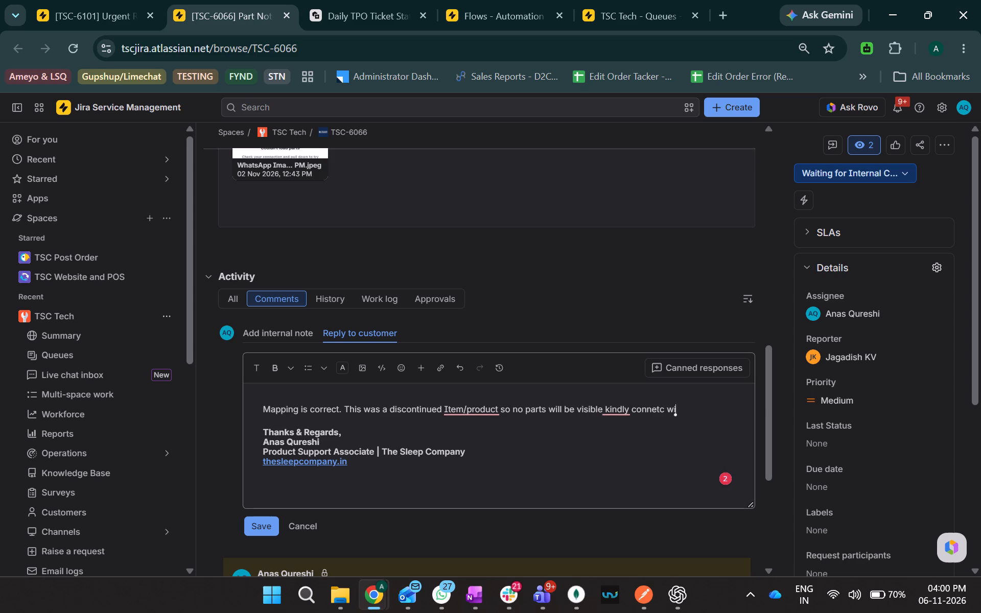
key("BackSpace")
key("BackSpace")
key("BackSpace")
key("BackSpace")
key("BackSpace")
type("ct with Ibrahim regarding .")
key("BackSpace")
key("BackSpace")
type(". Not an issue.")
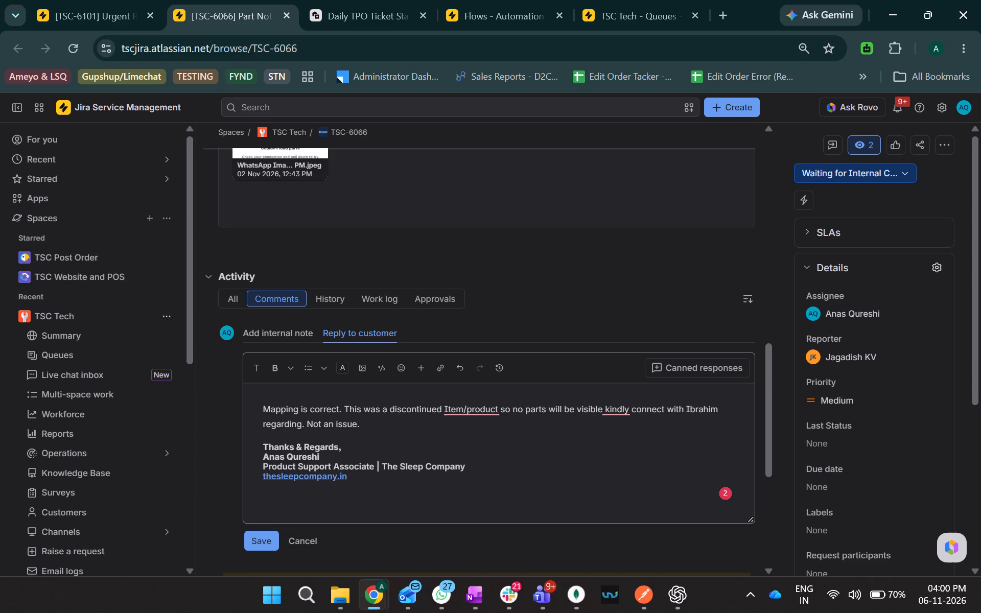
Apply the suggested corrections "item/product,", "visible. Kindly" and "regarding this" to the reply, and save it.
left_click(509, 440)
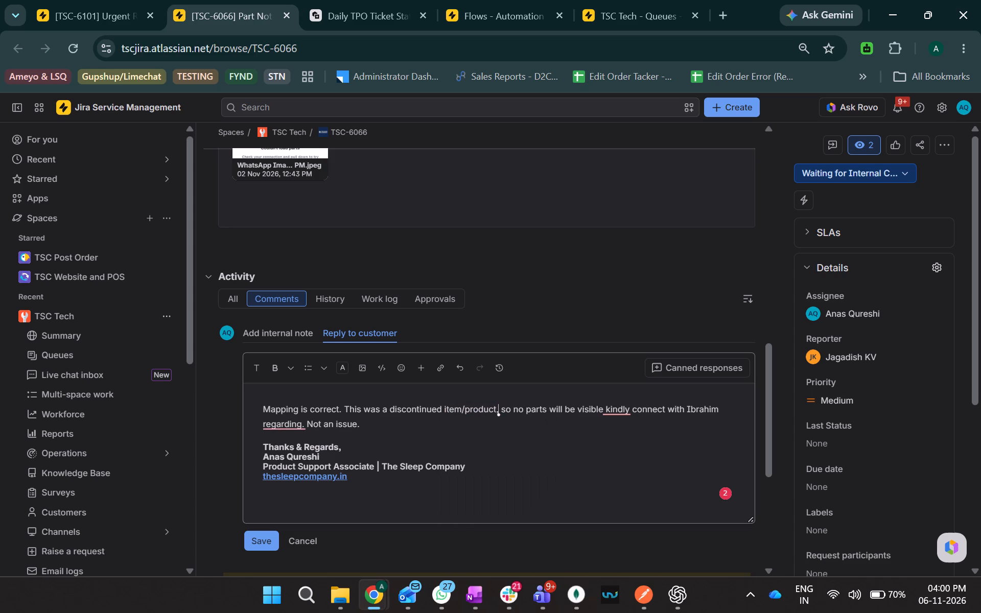
left_click(659, 451)
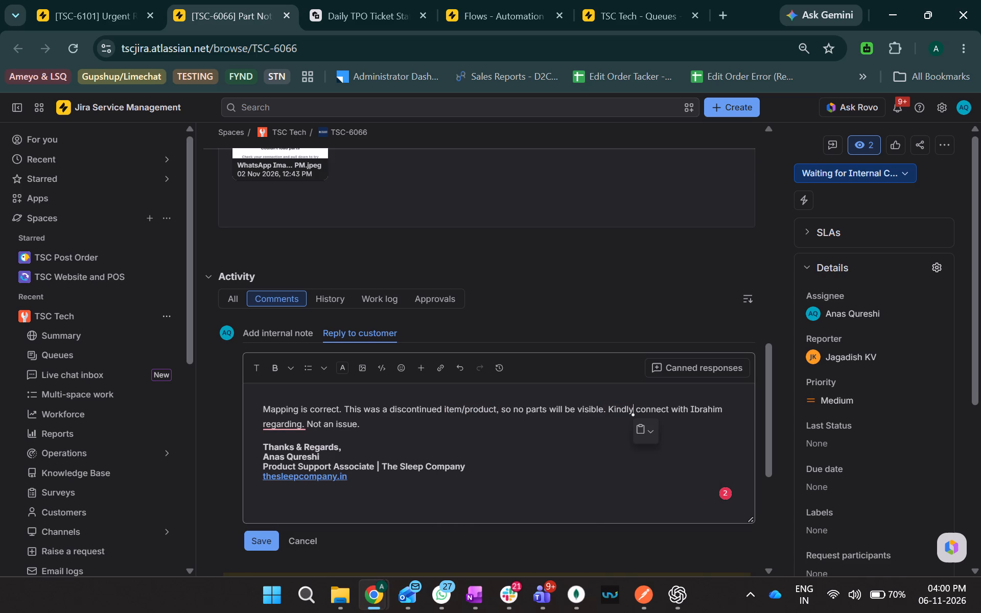
left_click(360, 467)
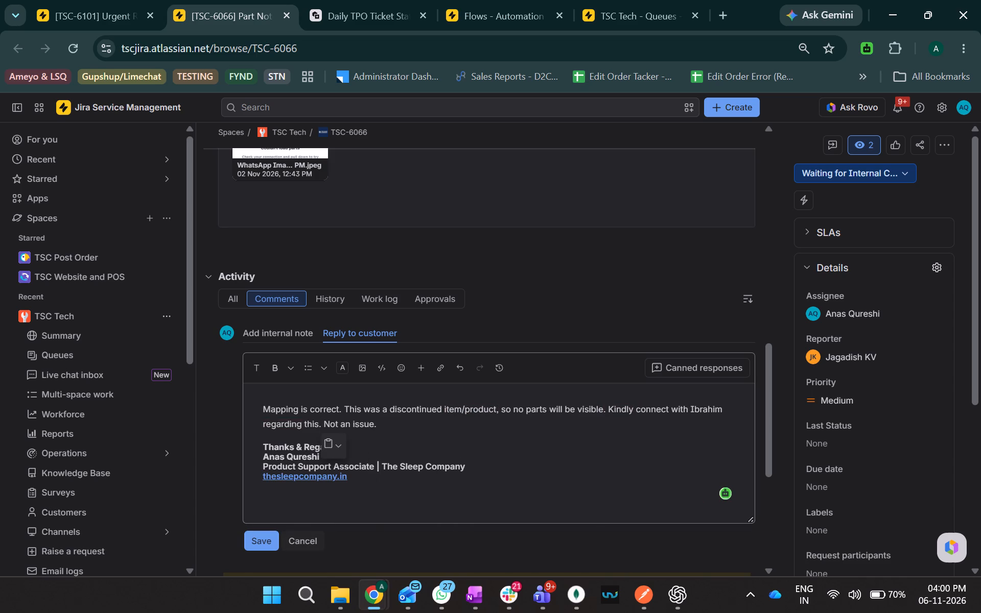
left_click(262, 541)
Change the status of TSC-6066 to Waiting for customer.
left_click(869, 161)
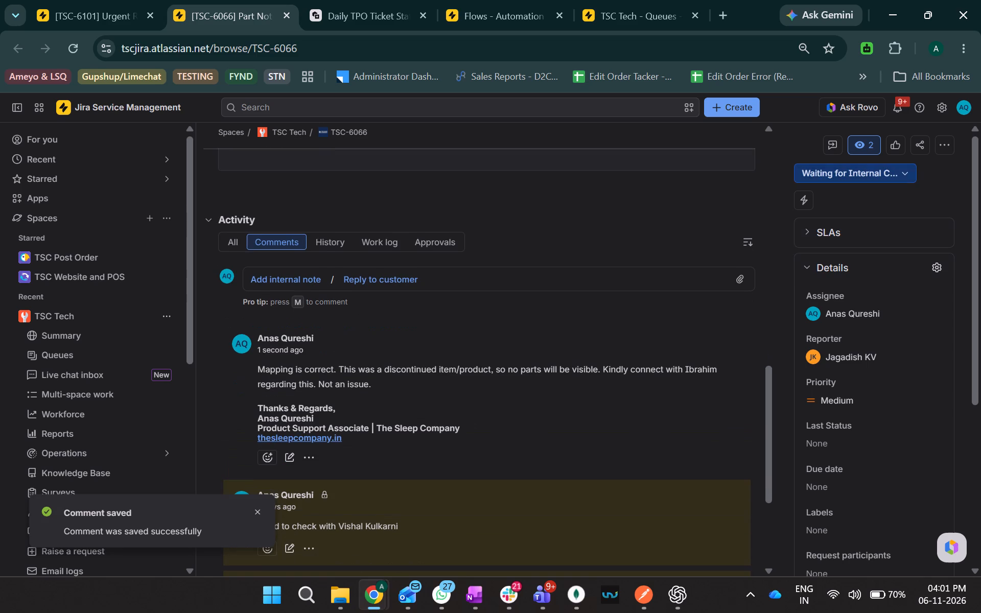
left_click(866, 172)
left_click(849, 245)
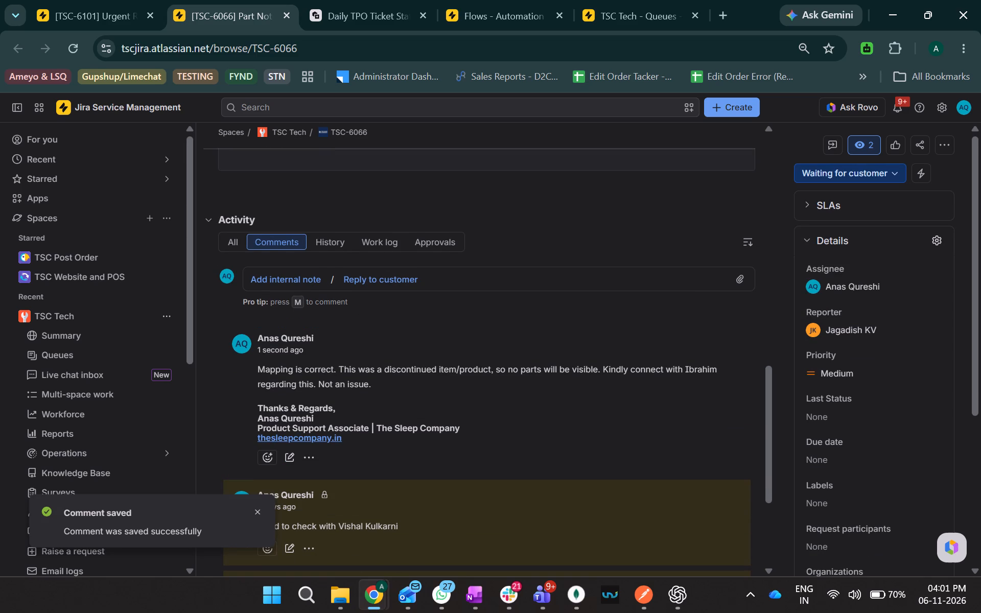
Close the TSC-6066 ticket and return to the Assigned to me queue showing TSC-6101.
left_click(289, 21)
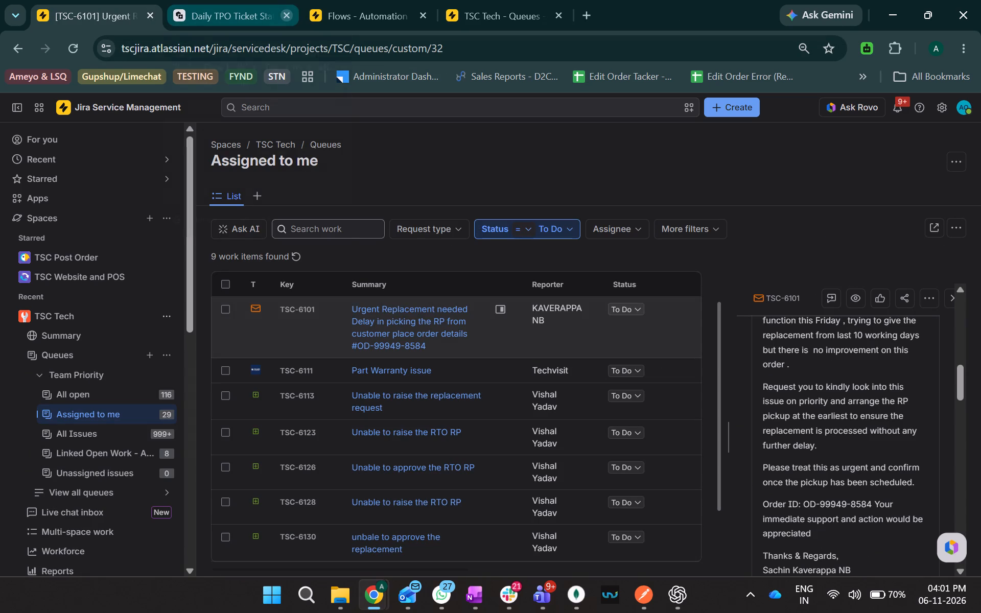
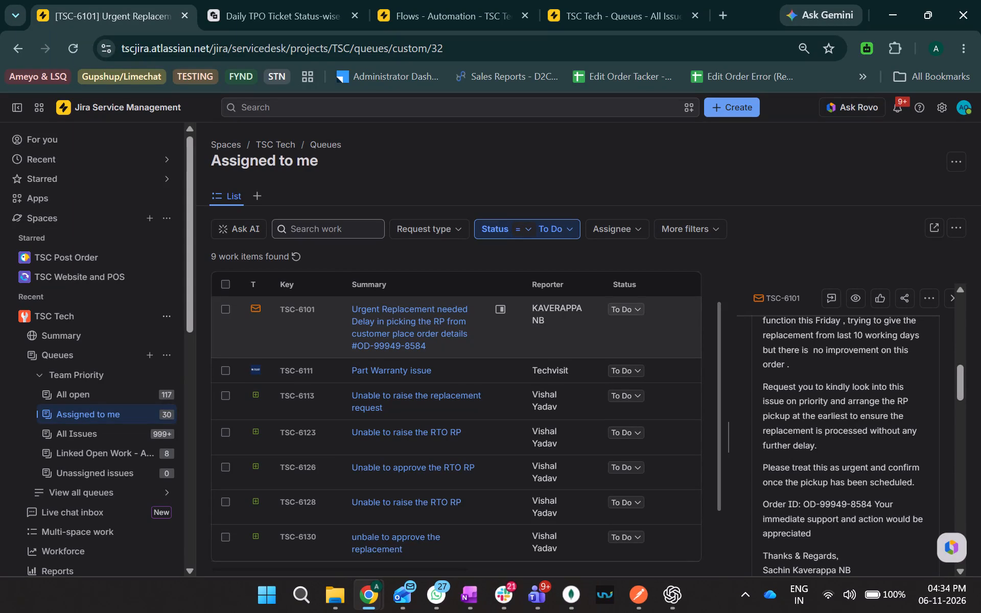
Search Jira for TSC-6129 and open the ticket.
left_click(454, 113)
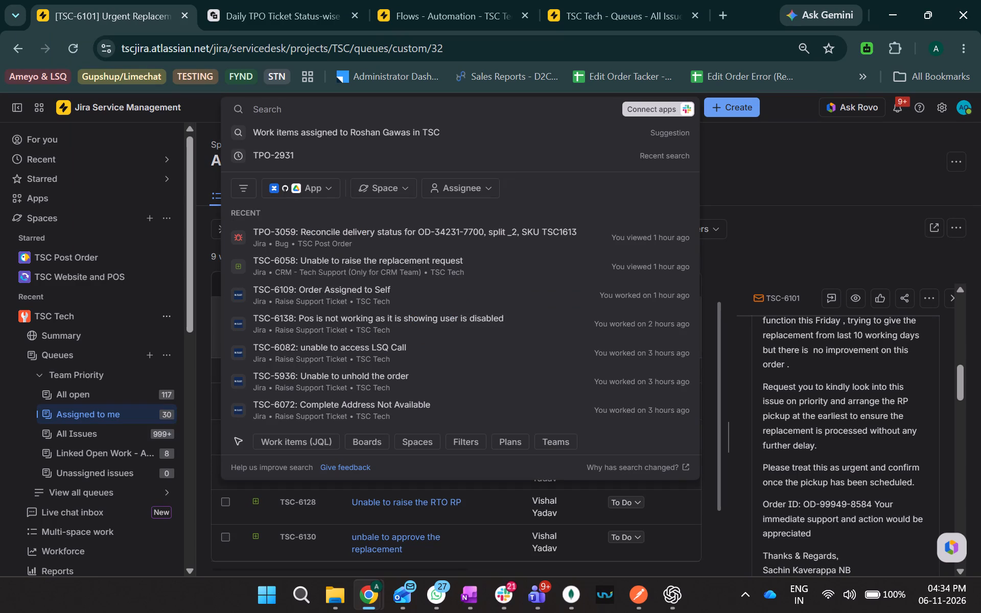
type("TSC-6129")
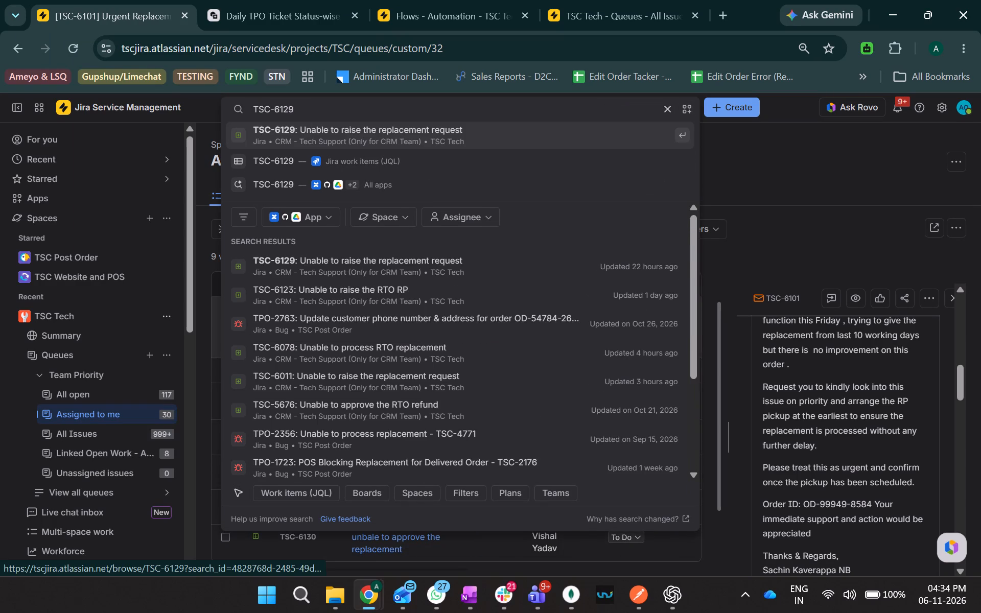
left_click(510, 141)
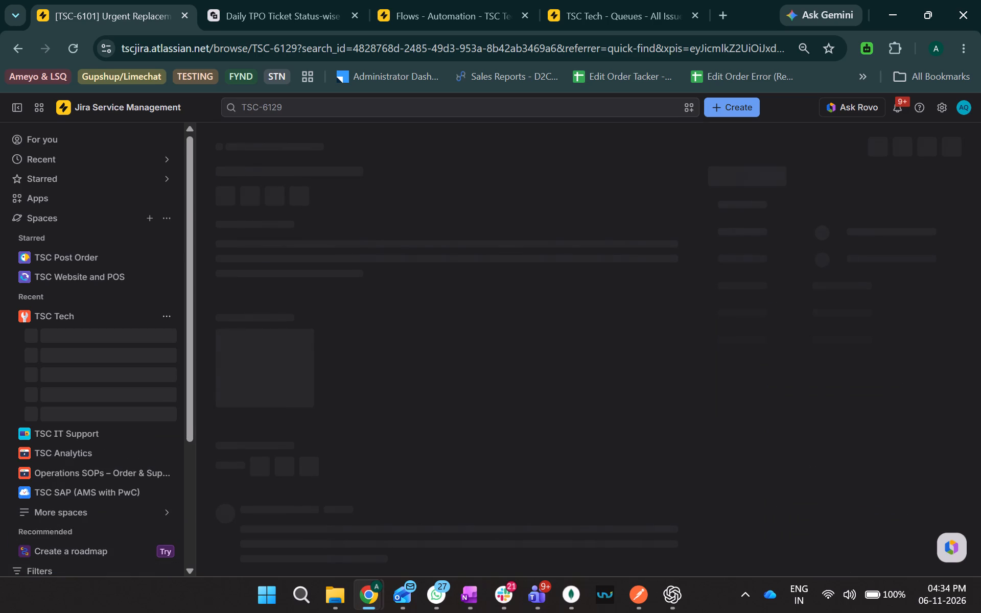
scroll(467, 258, "down", 1)
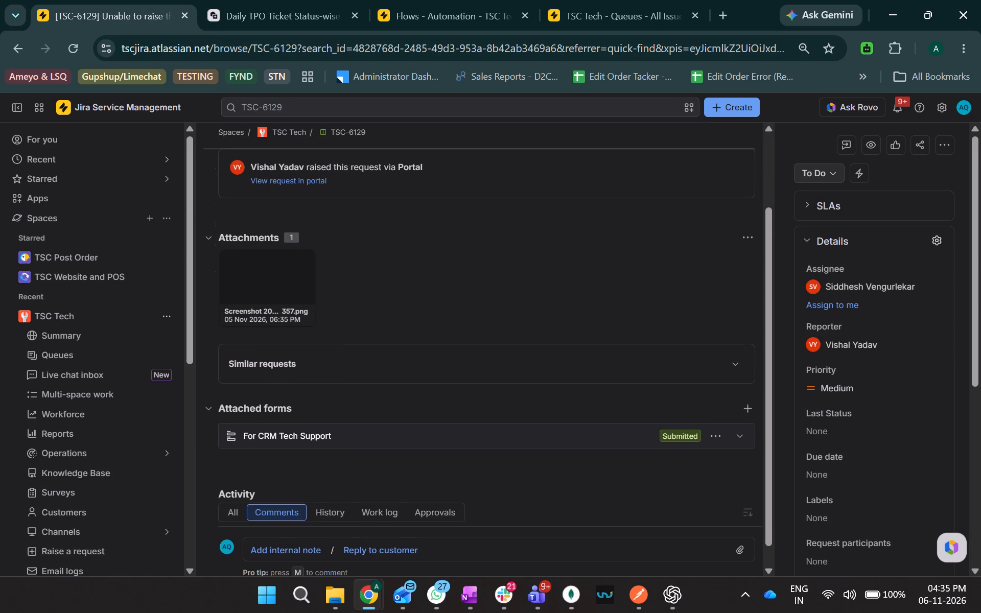
scroll(467, 258, "down", 1)
left_click(747, 421)
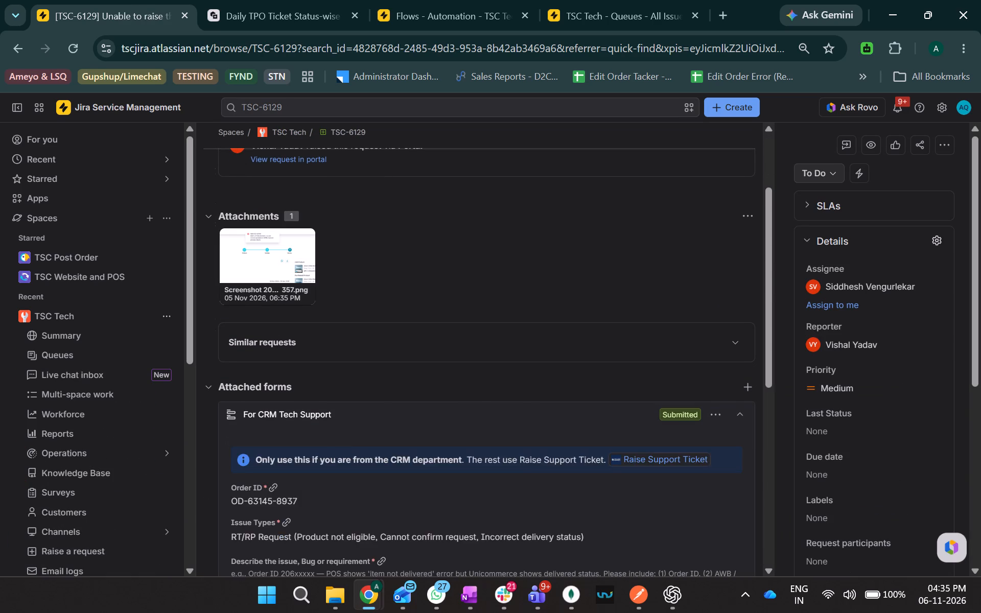
scroll(497, 449, "down", 2)
left_click(285, 283)
left_click_drag(285, 283, 239, 280)
key("ctrl+c")
key("ctrl+c")
key("ctrl+c")
key("ctrl+c")
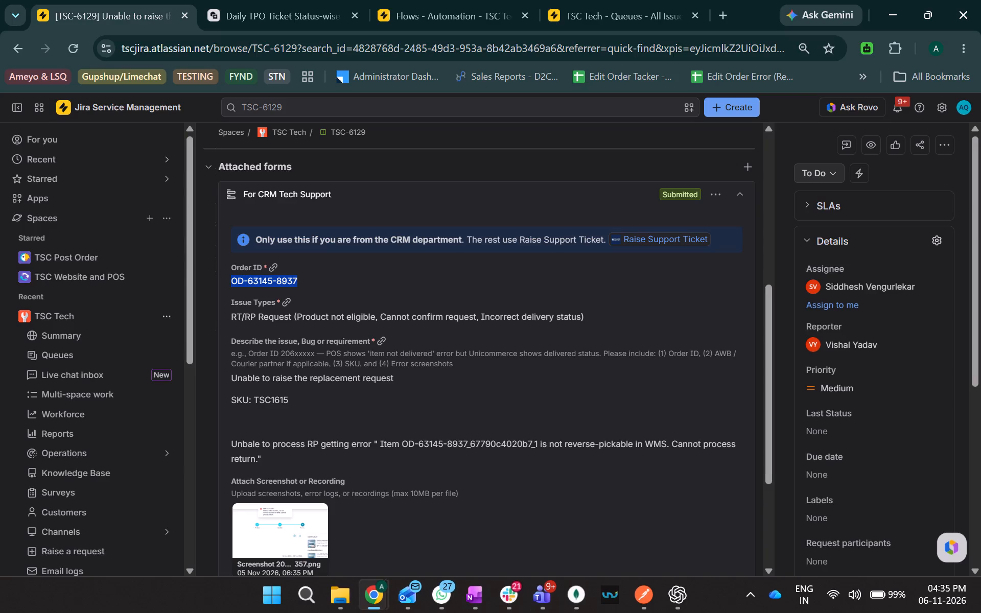
left_click(462, 523)
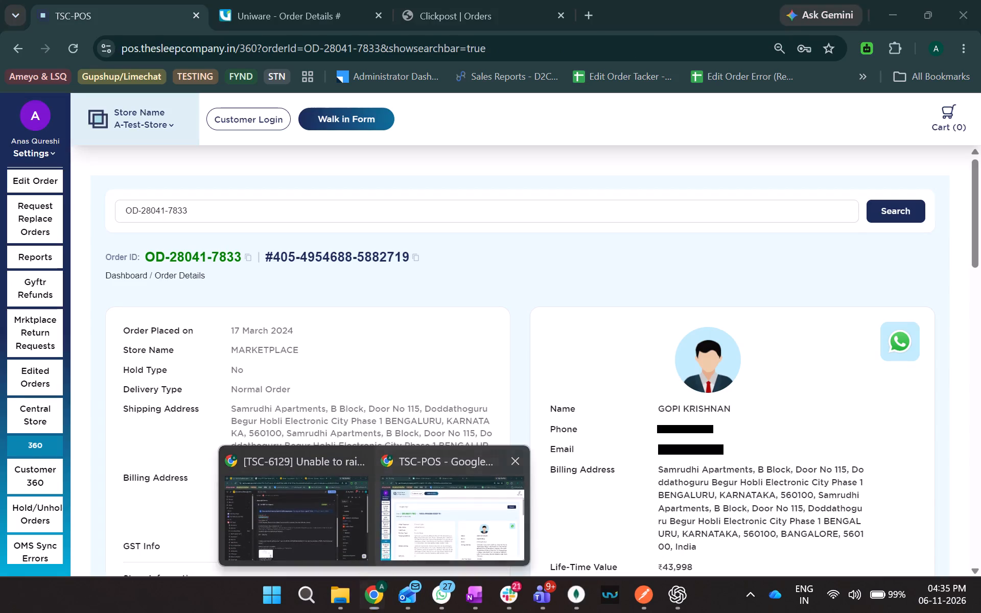
left_click(282, 206)
key("ctrl+a")
key("ctrl+v")
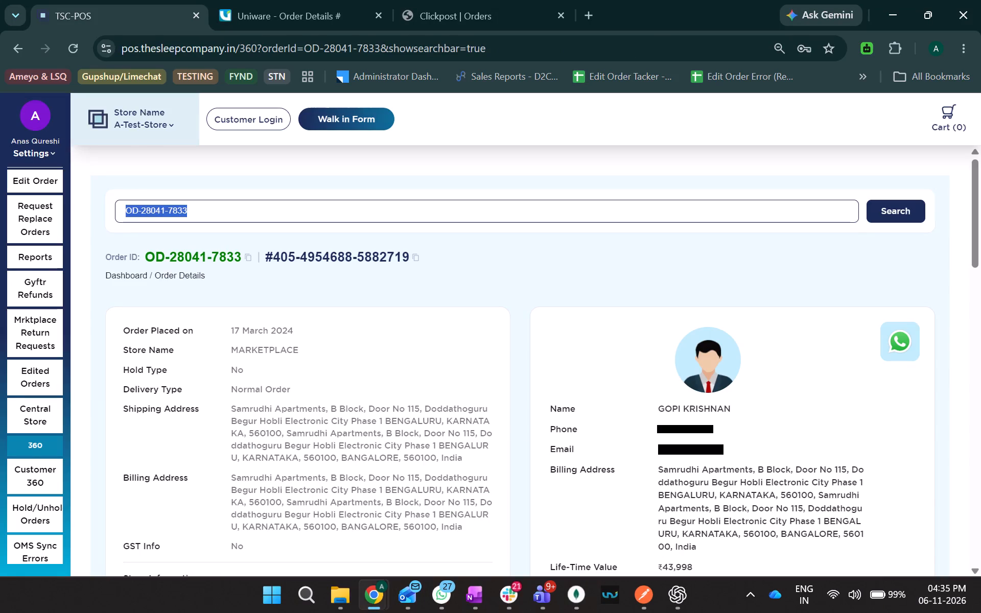
key("Return")
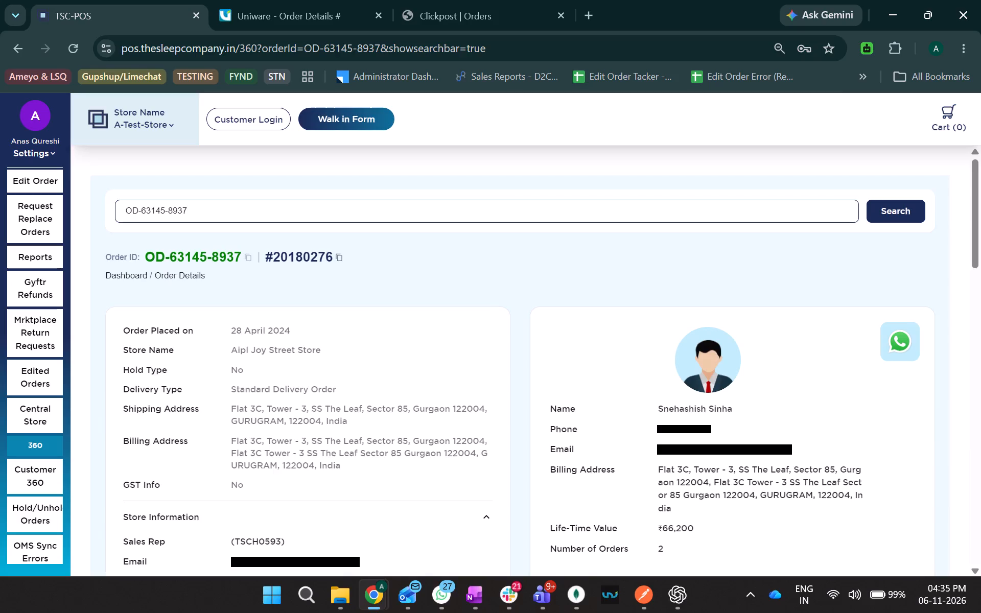
left_click(338, 258)
left_click(593, 18)
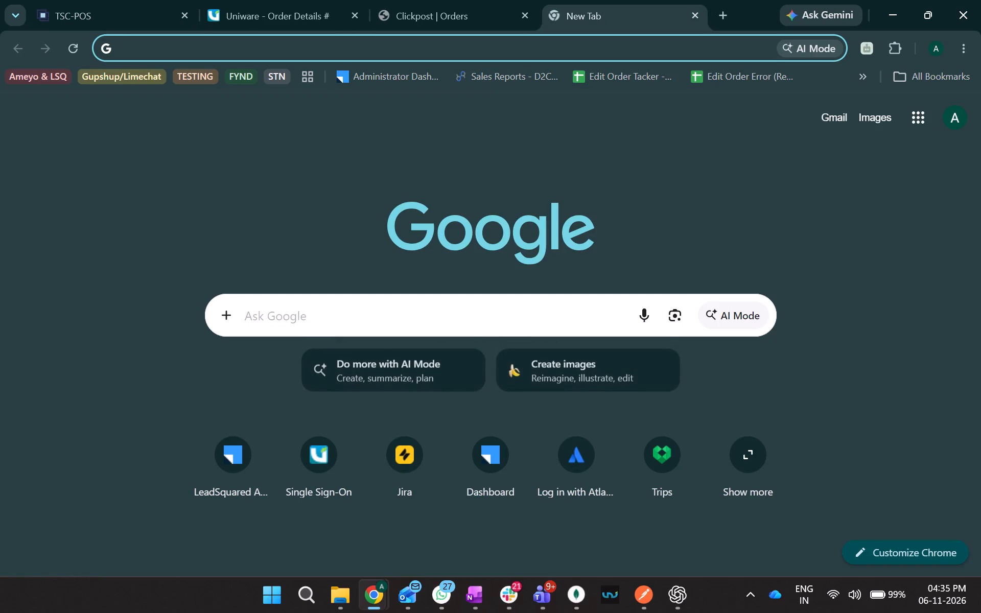
type("easy")
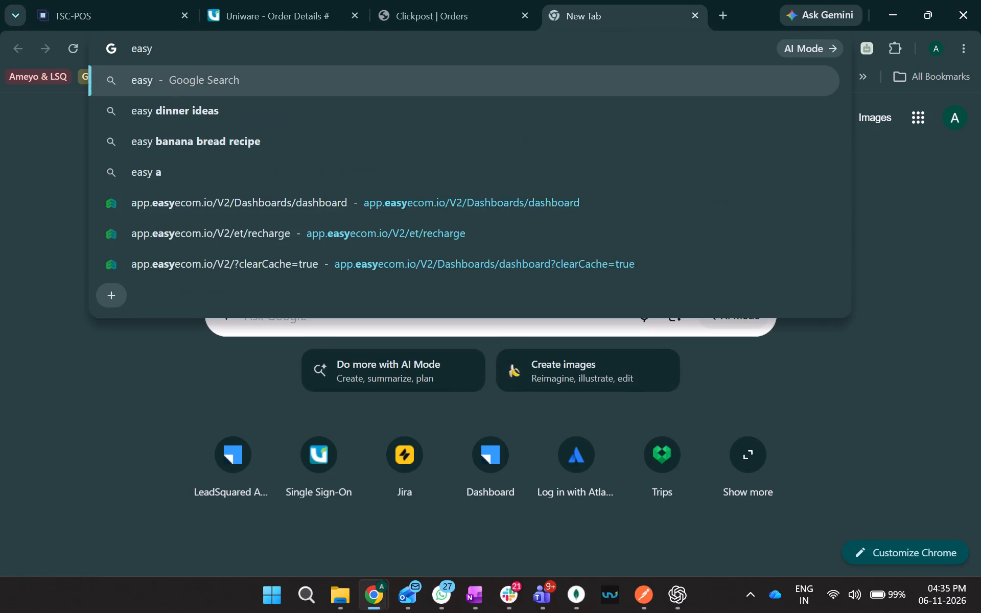
key("Up")
key("Up")
key("Up")
key("Return")
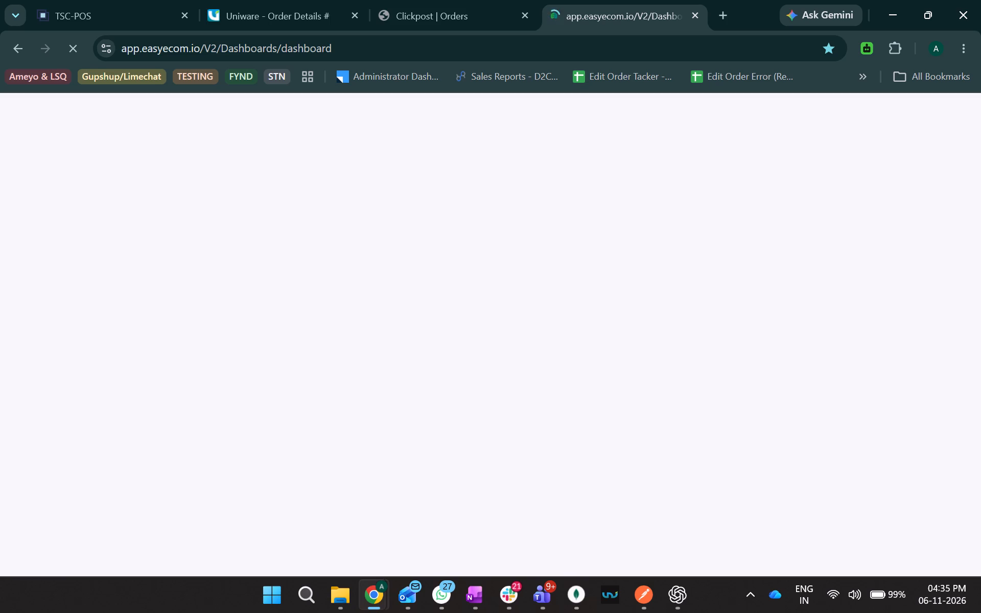
Open the Windows quick settings for network, sound and battery while the EasyEcom dashboard loads.
left_click(831, 597)
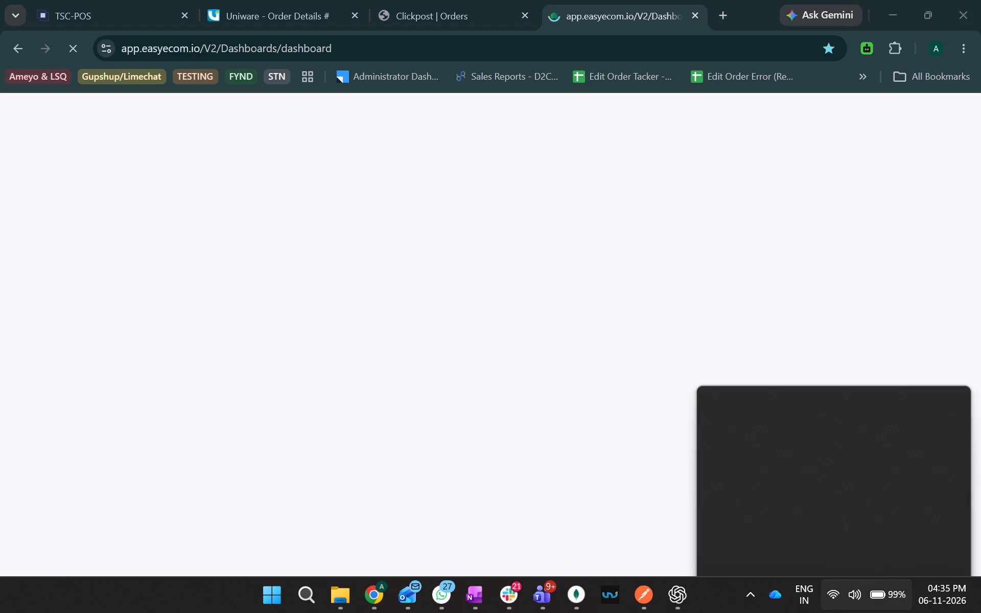
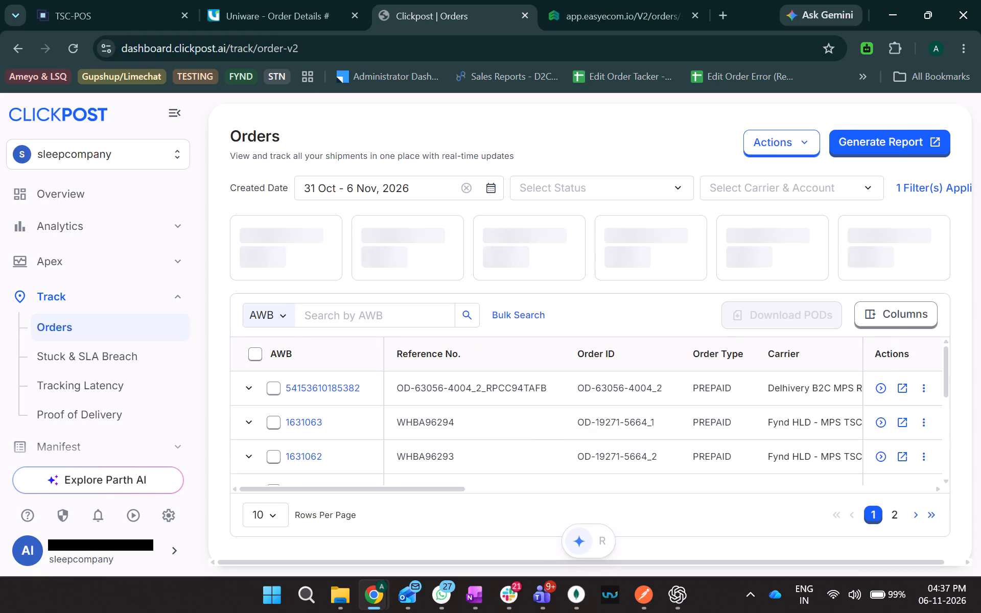
left_click(390, 326)
key("ctrl+v")
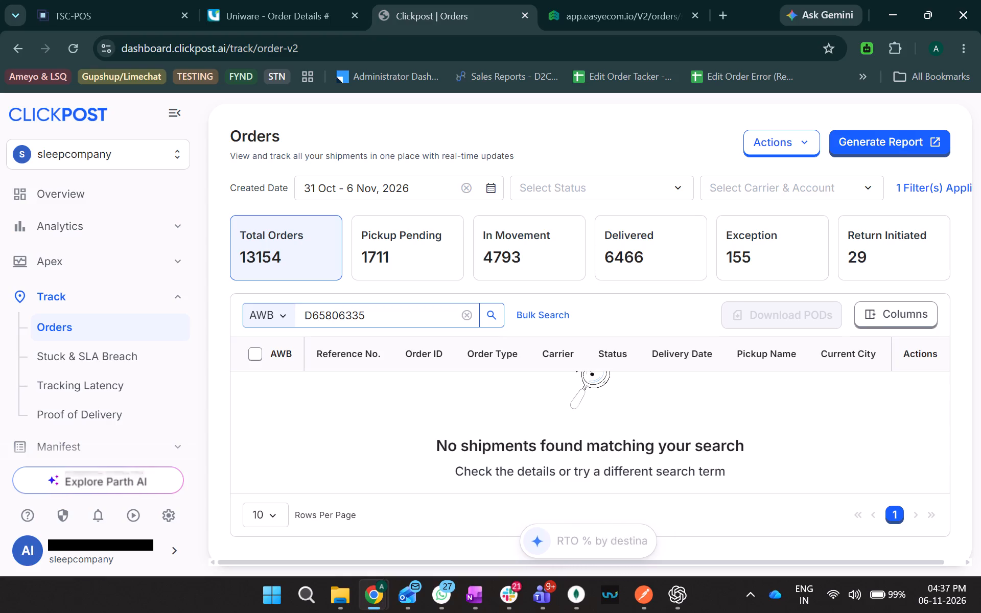
left_click(646, 0)
scroll(181, 445, "right", 2)
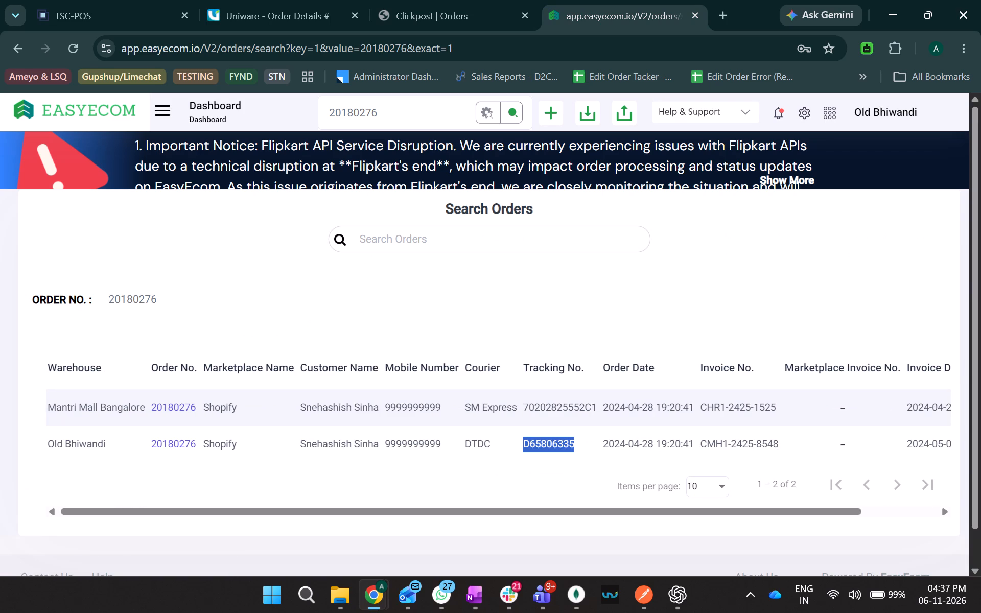
scroll(286, 468, "left", 2)
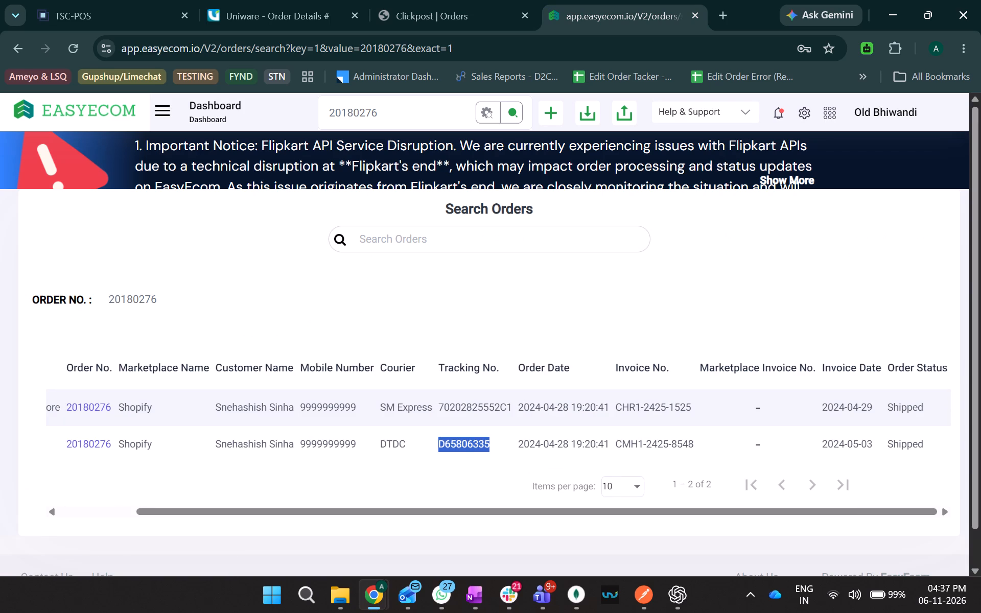
left_click(724, 15)
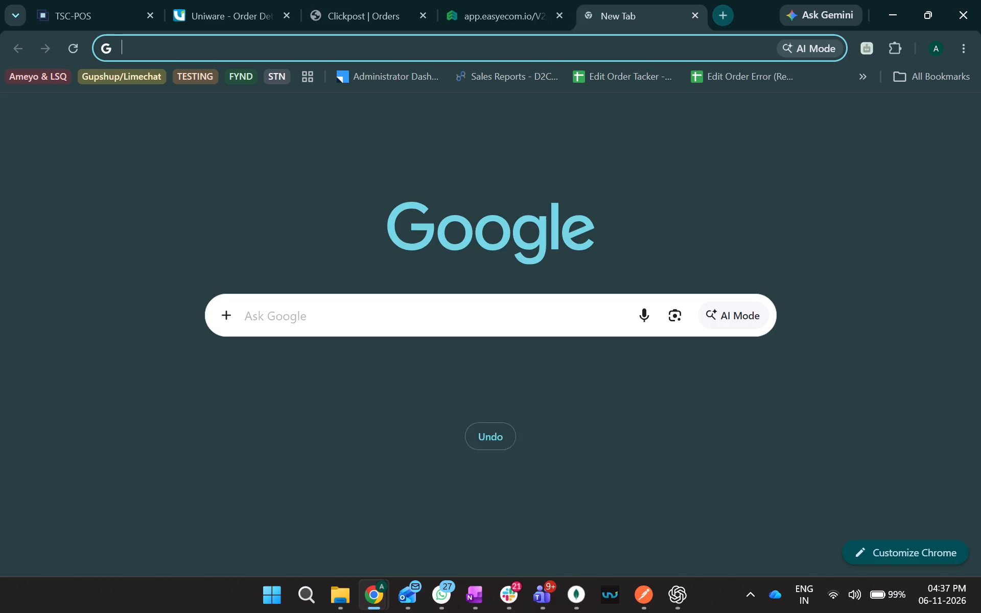
type("dtdc")
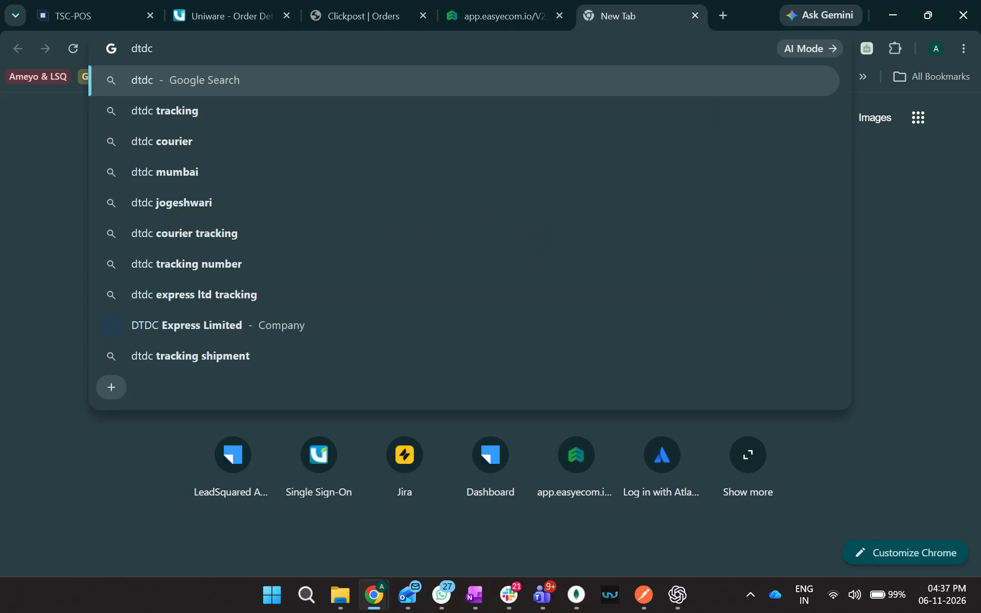
key("Down")
key("Return")
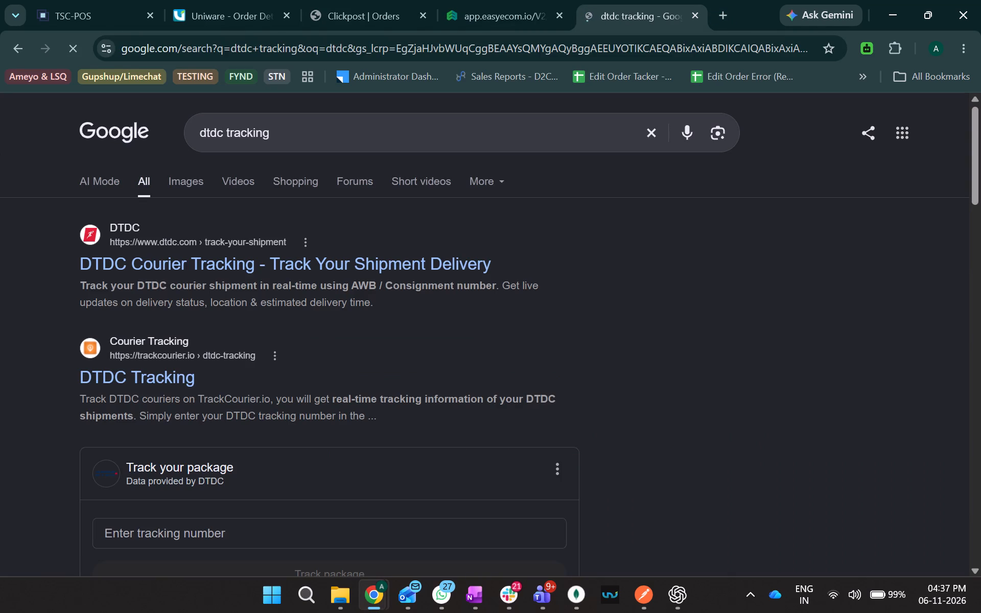
left_click(236, 260)
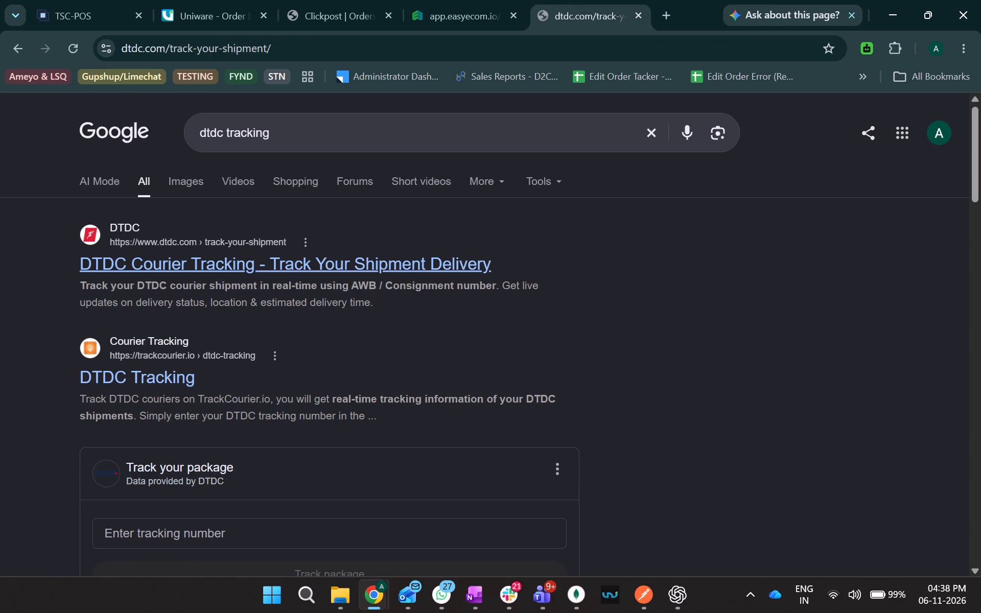
left_click(319, 263)
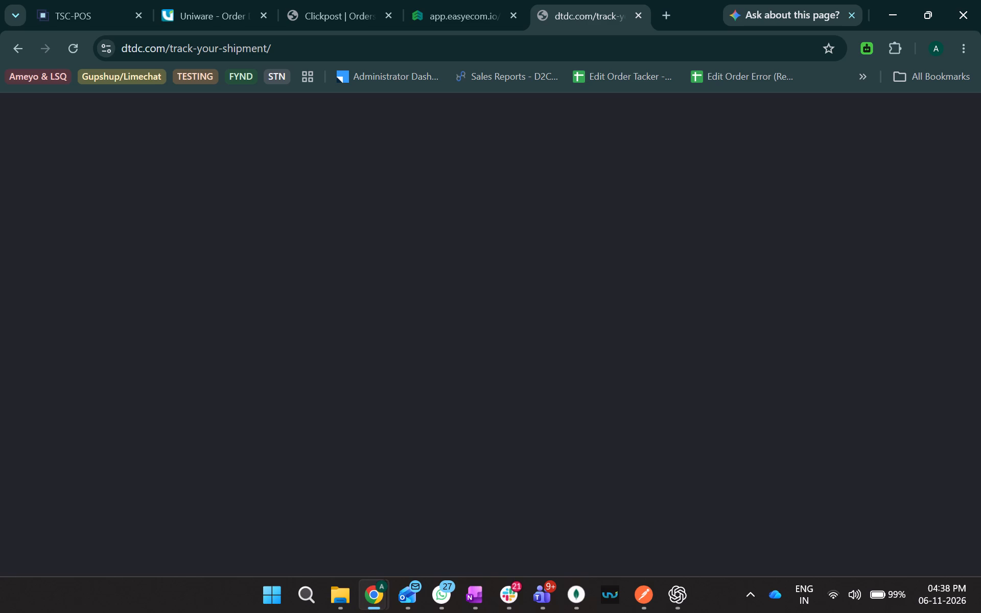
left_click(66, 48)
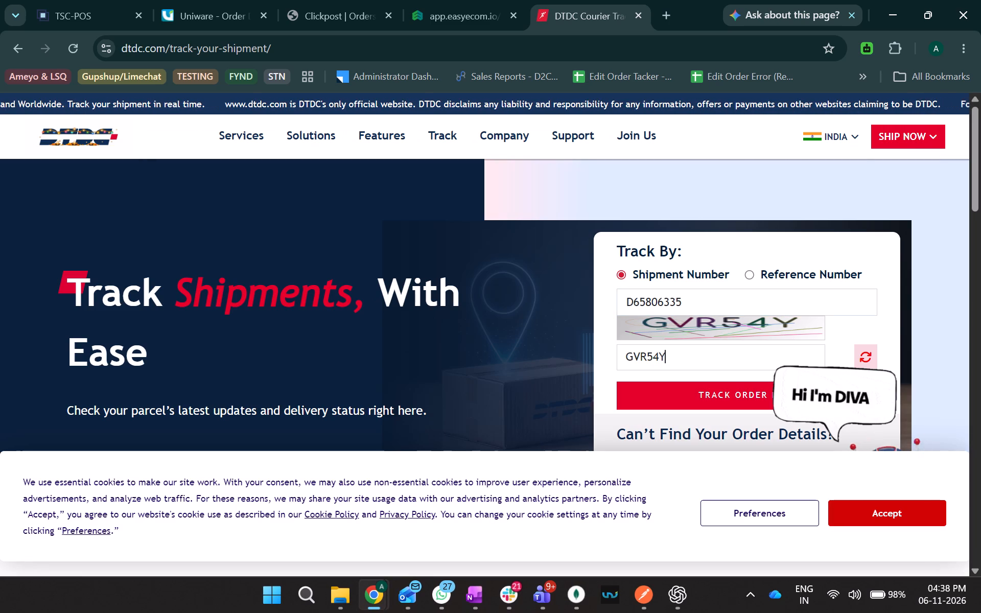
left_click(734, 395)
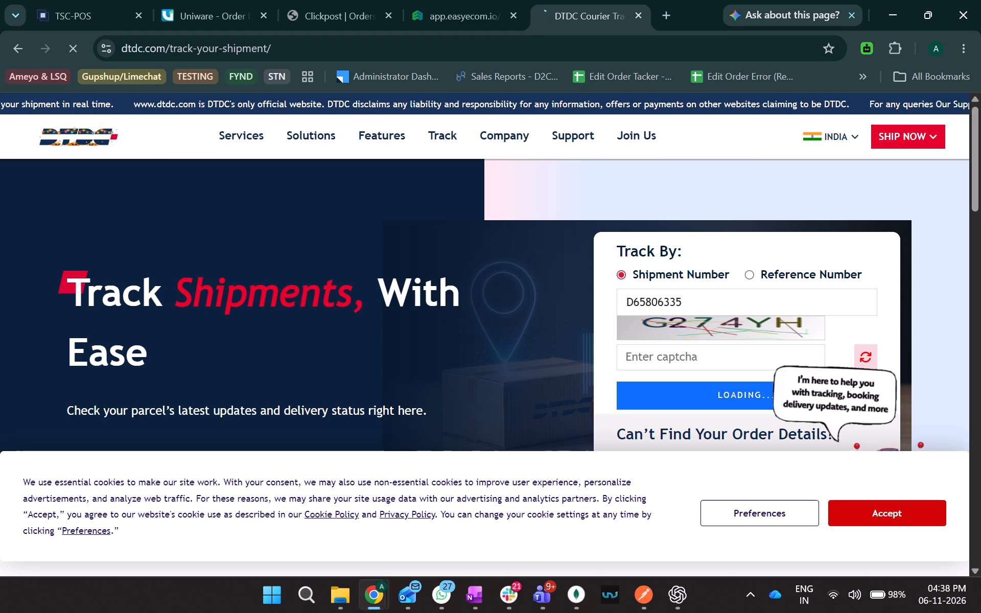
scroll(572, 312, "down", 1)
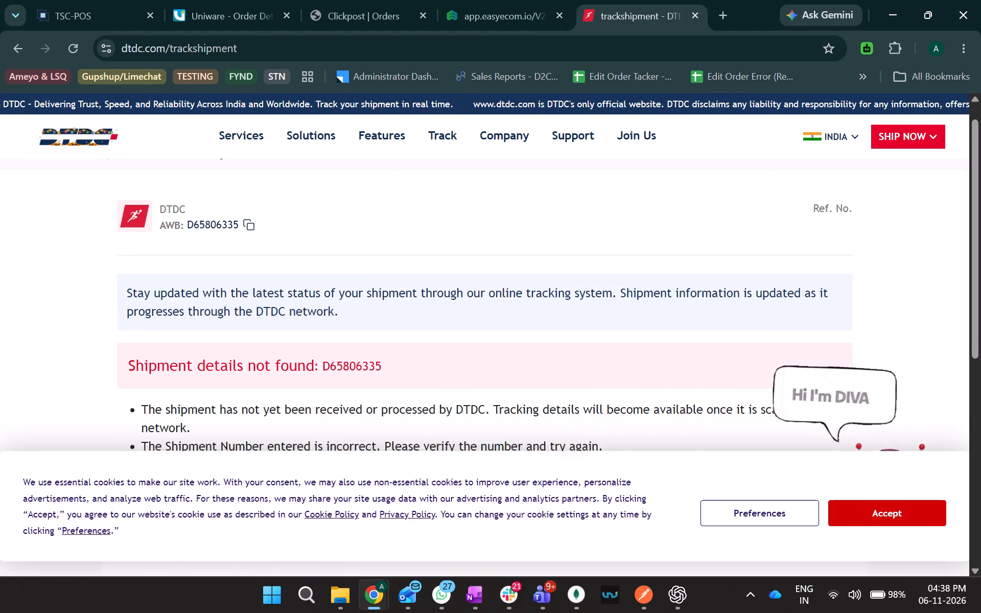
scroll(572, 312, "down", 1)
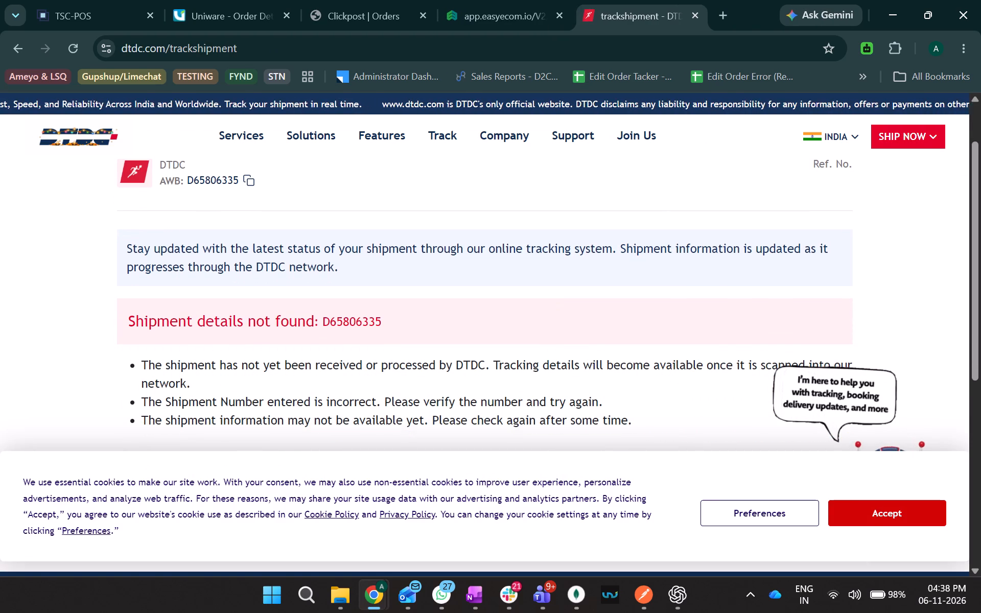
scroll(572, 312, "down", 1)
scroll(572, 312, "up", 1)
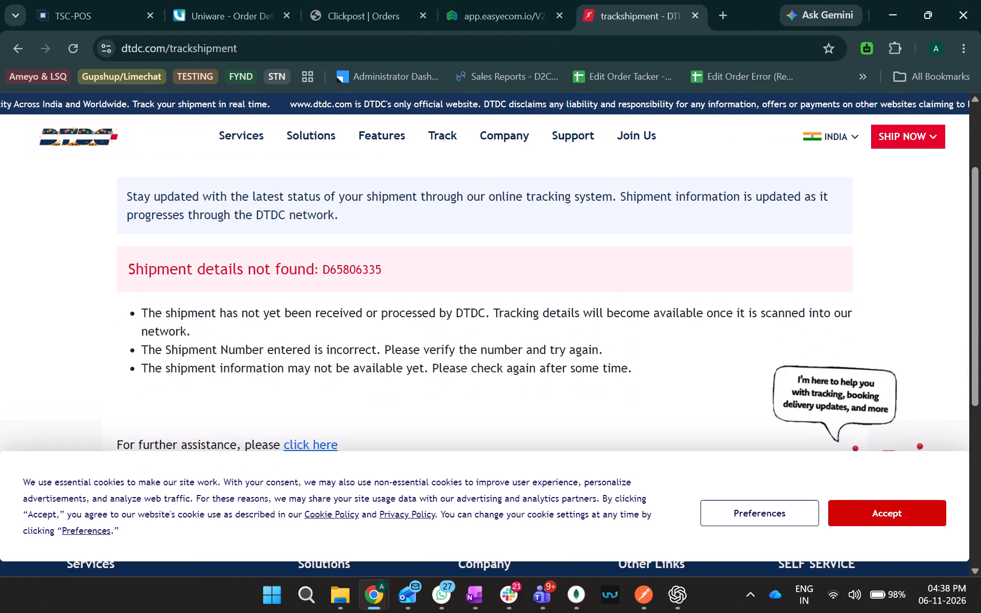
scroll(572, 312, "up", 1)
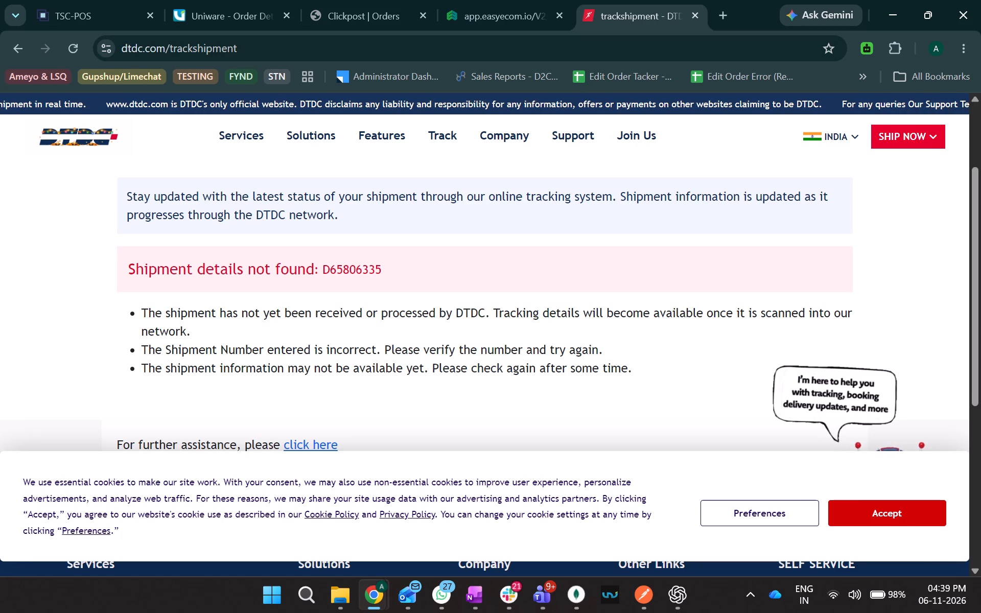
left_click(529, 0)
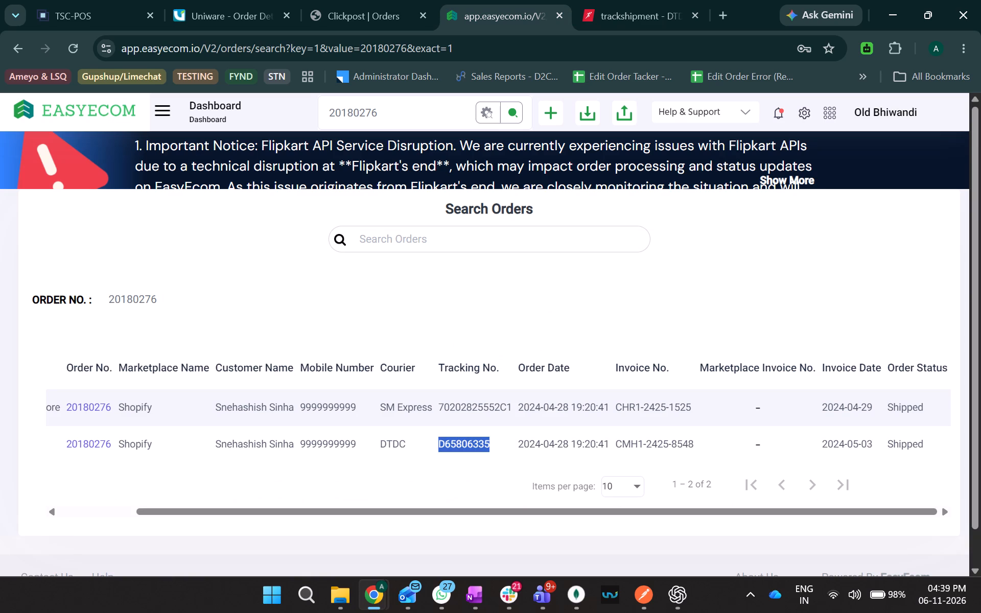
scroll(702, 378, "left", 1)
double_click(472, 406)
key("ctrl+c")
key("ctrl+c")
key("ctrl+c")
key("ctrl+c")
left_click(391, 0)
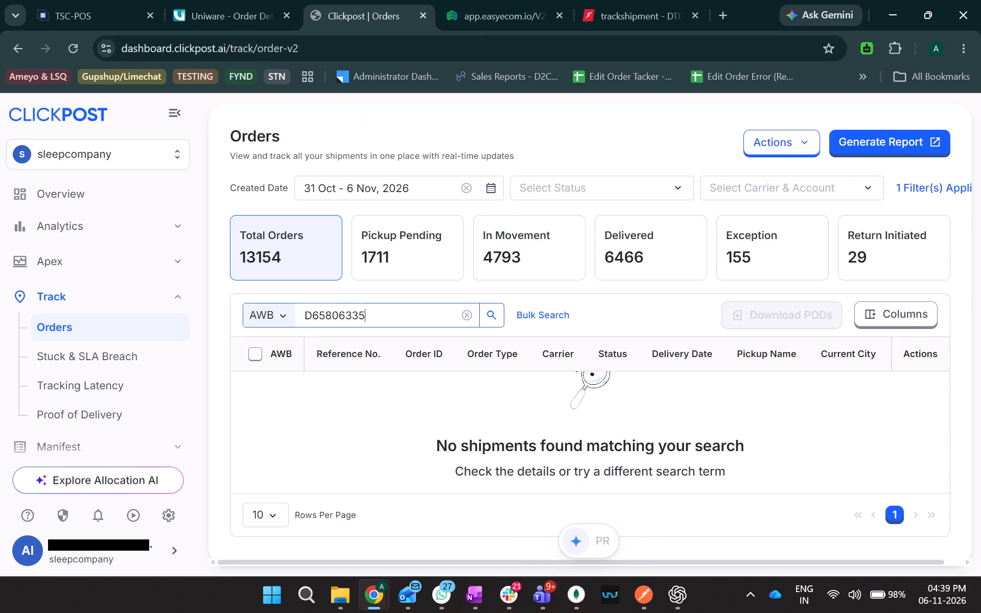
key("ctrl+a")
key("ctrl+v")
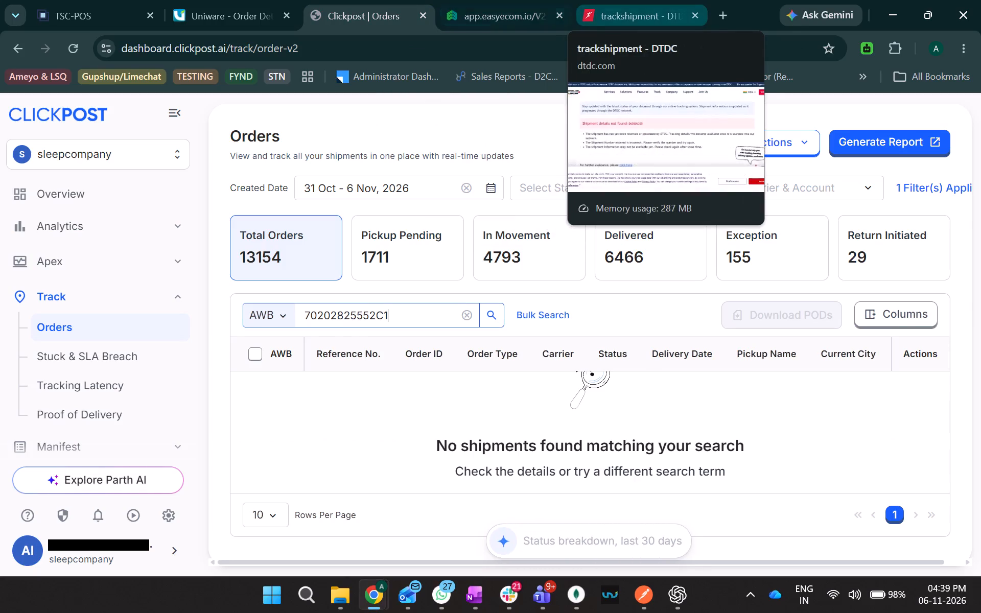
left_click(550, 0)
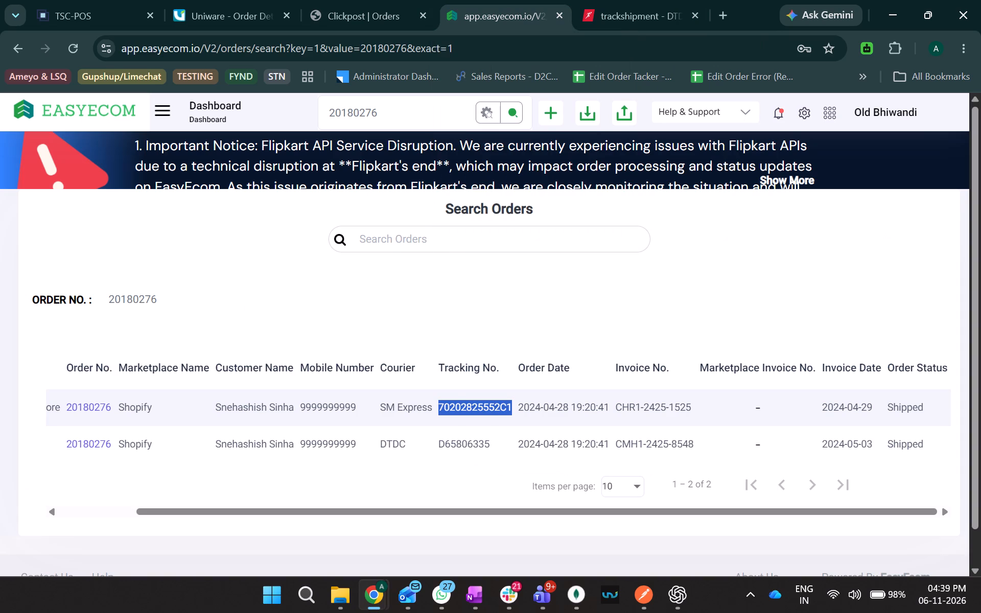
scroll(653, 399, "right", 2)
scroll(653, 399, "left", 2)
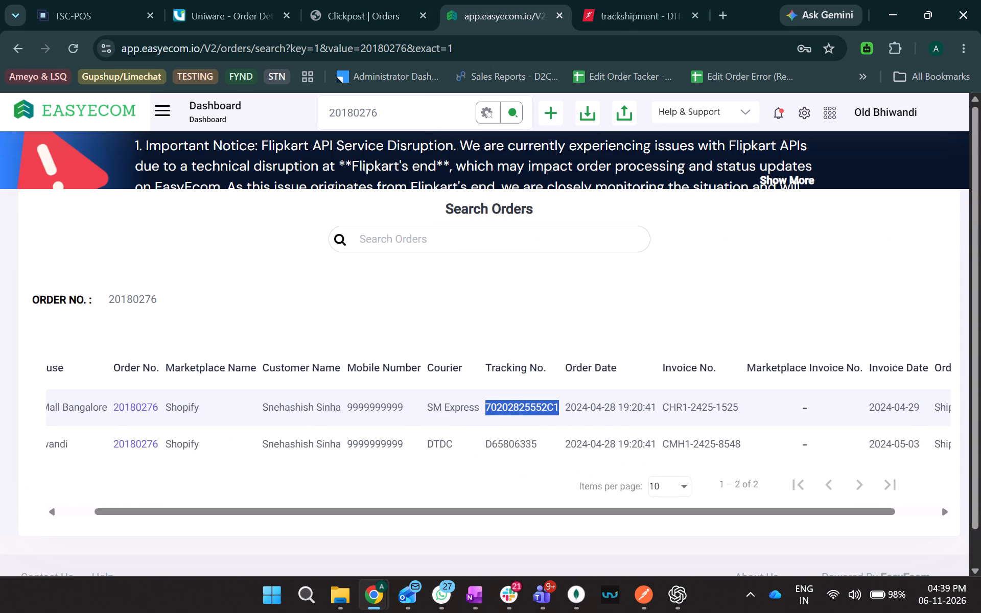
scroll(653, 399, "left", 2)
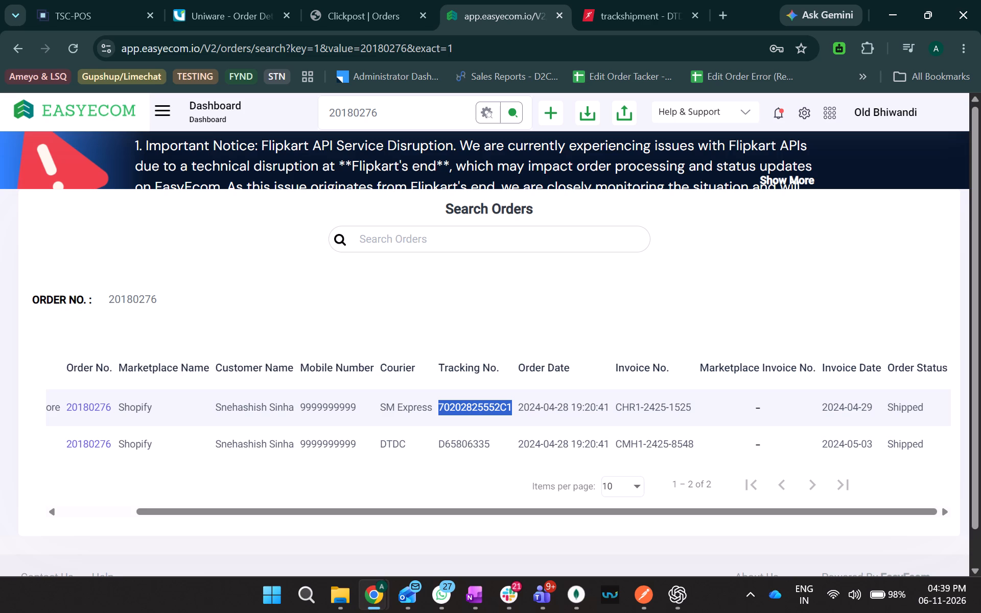
double_click(459, 448)
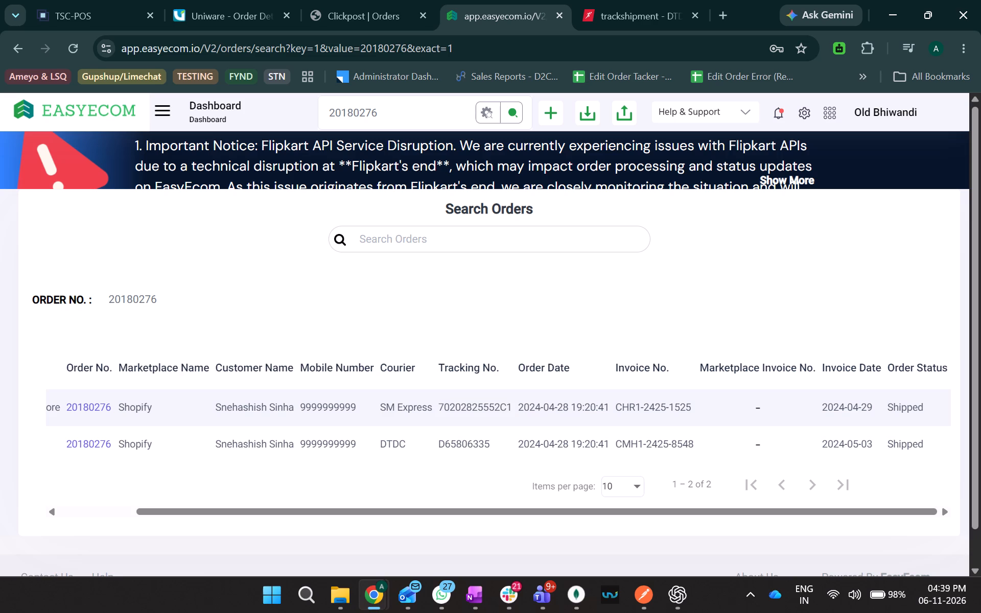
key("ctrl+c")
key("ctrl+c")
key("ctrl+c")
key("ctrl+c")
key("ctrl+c")
key("ctrl+c")
key("ctrl+c")
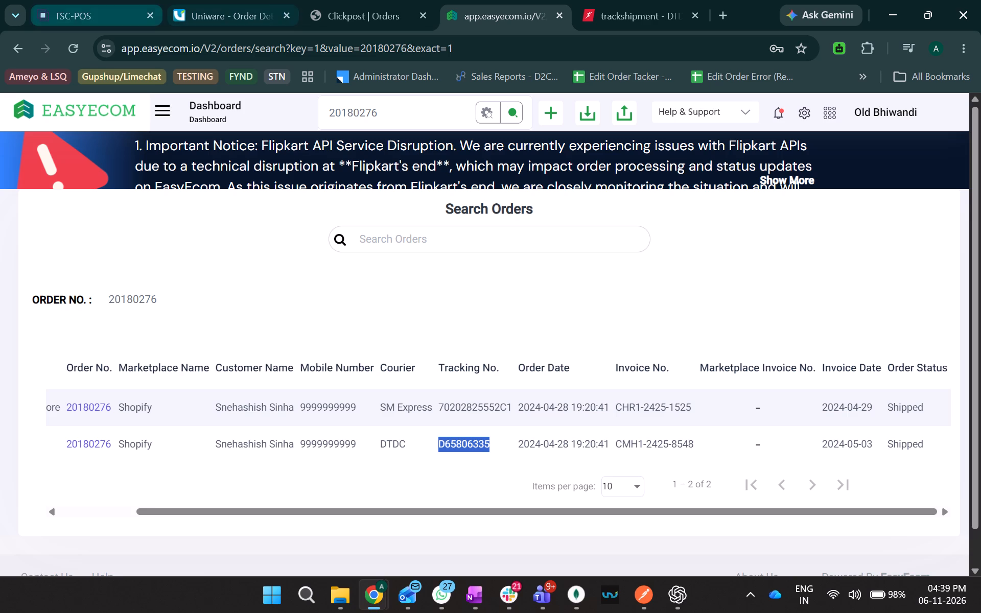
left_click(278, 0)
left_click(441, 478)
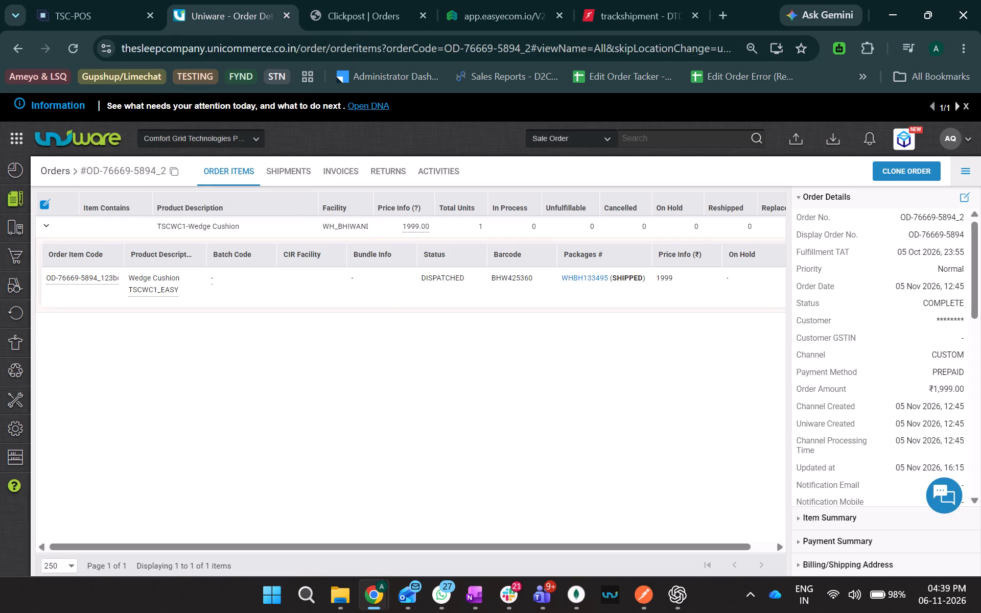
left_click(277, 169)
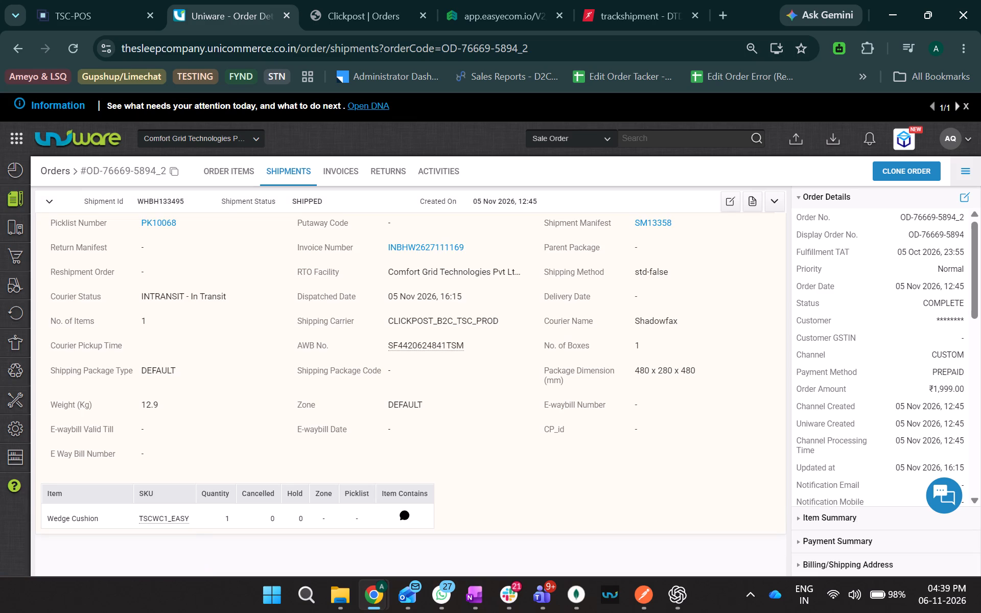
left_click(229, 166)
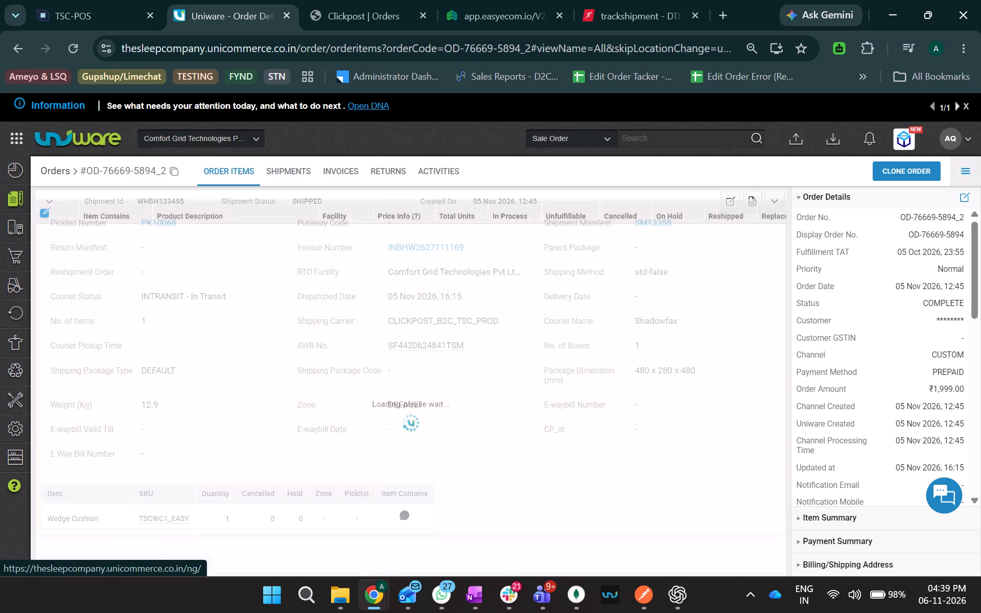
key("alt+Tab")
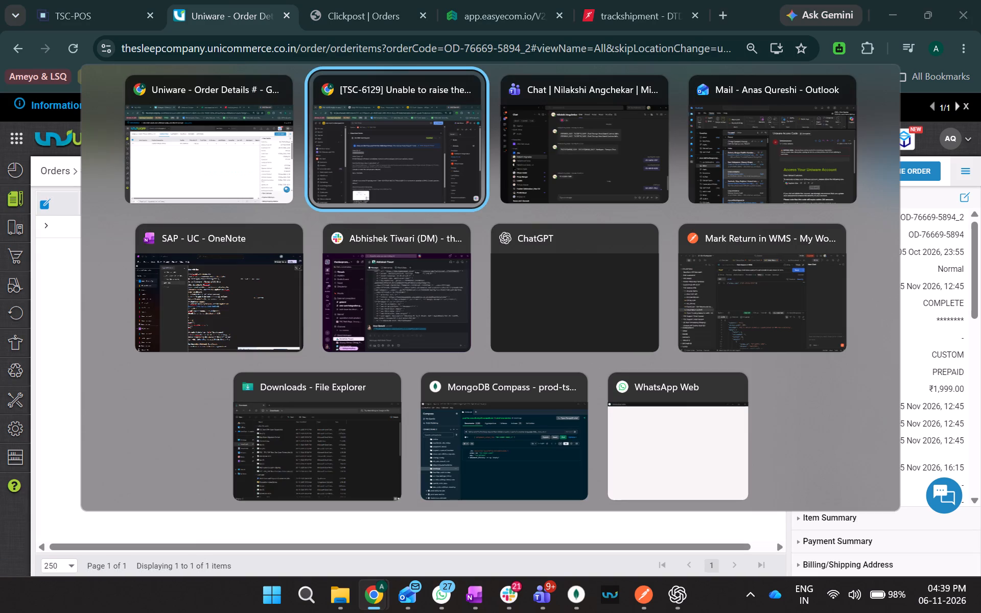
key("ctrl+c")
key("ctrl+c")
key("alt+Tab")
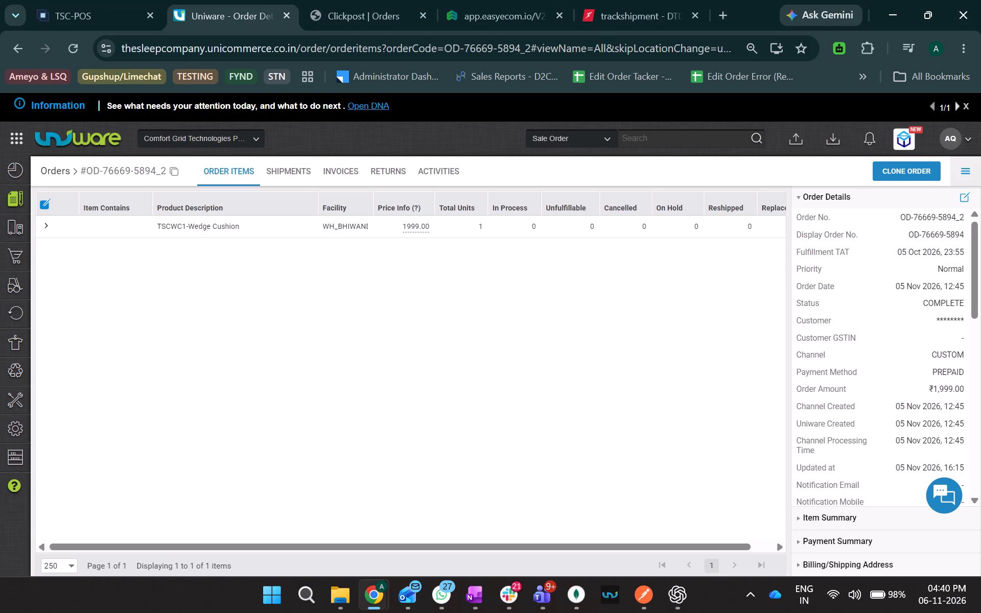
left_click_drag(702, 127, 691, 133)
left_click(691, 133, "ctrl")
key("ctrl+v")
key("Return")
key("Return")
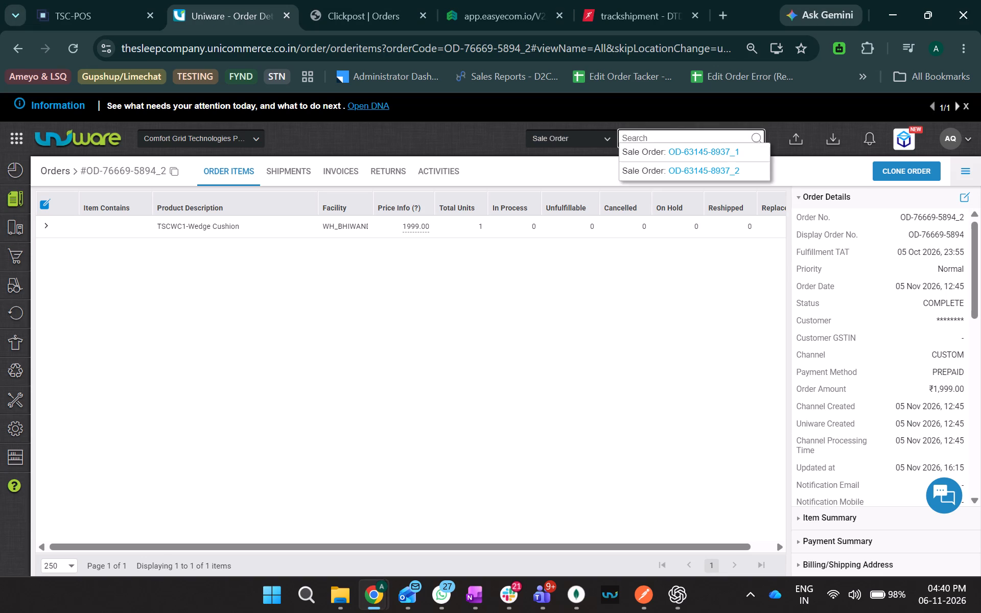
left_click(714, 151)
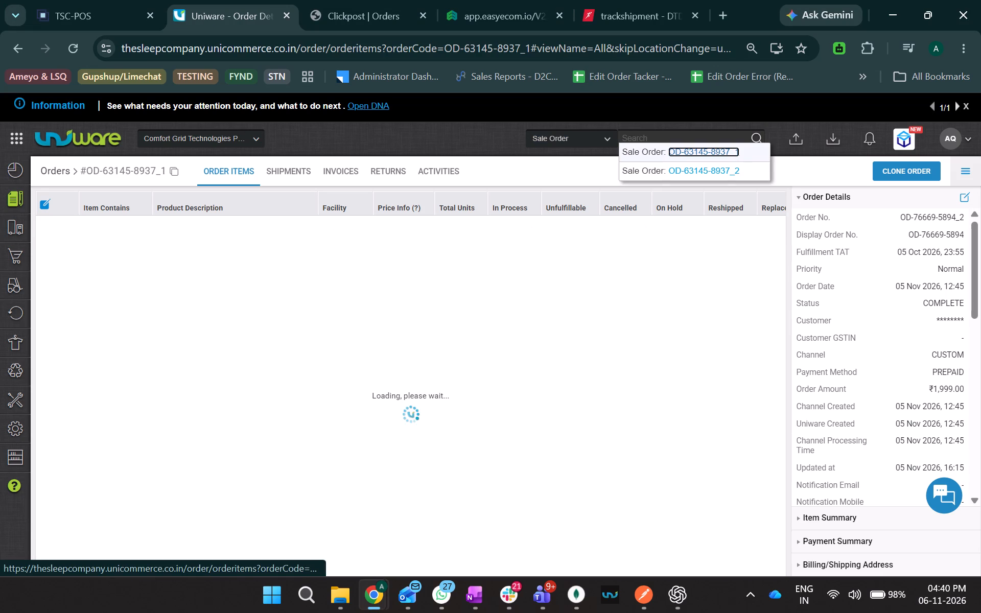
left_click(331, 229)
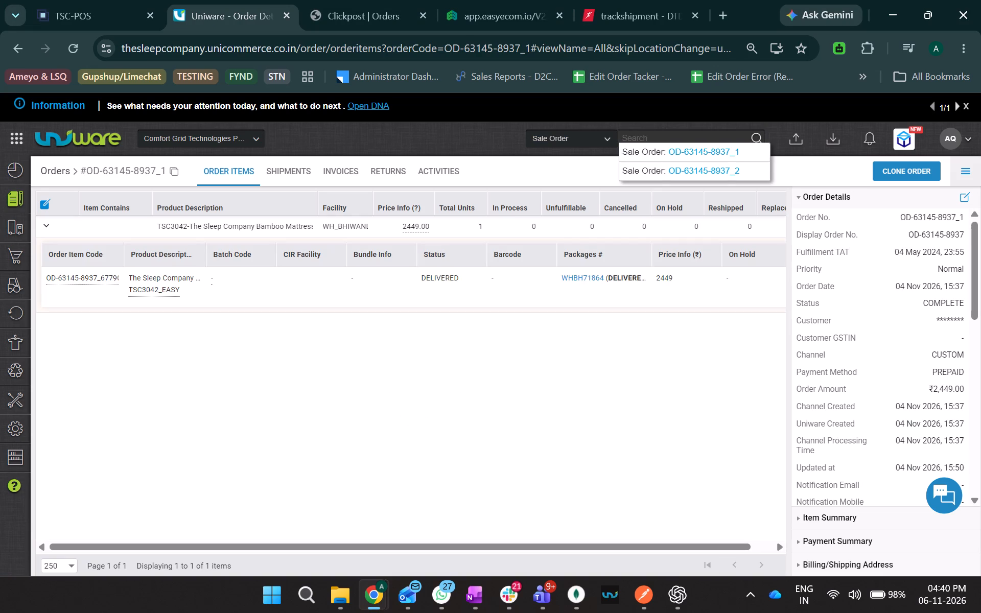
left_click(711, 173)
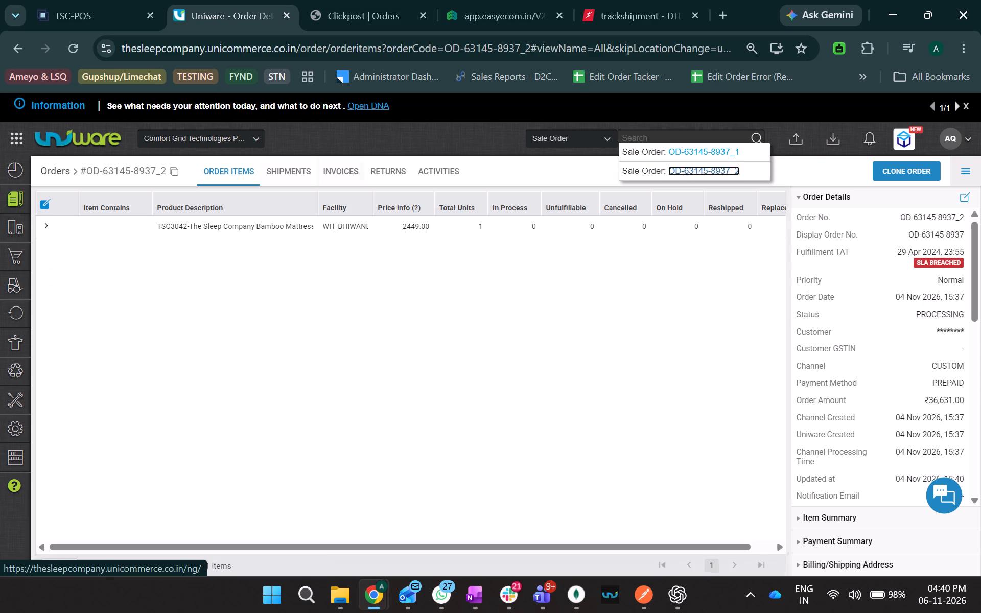
Switch the active Uniware facility to WH_GURGAON_OLD_RETURN.
left_click(206, 138)
type("gue")
key("BackSpace")
type("rg")
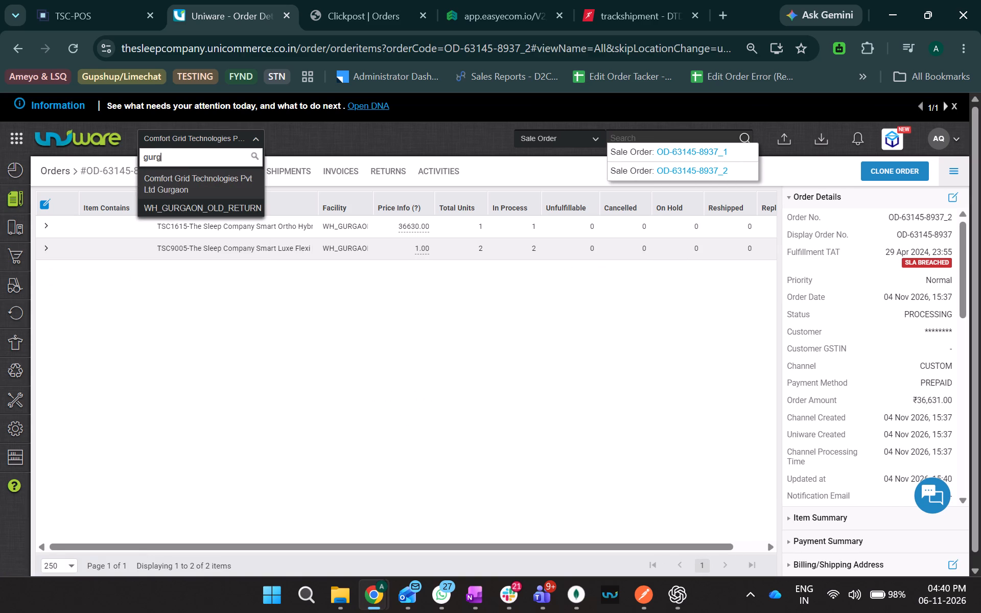
key("Down")
key("Return")
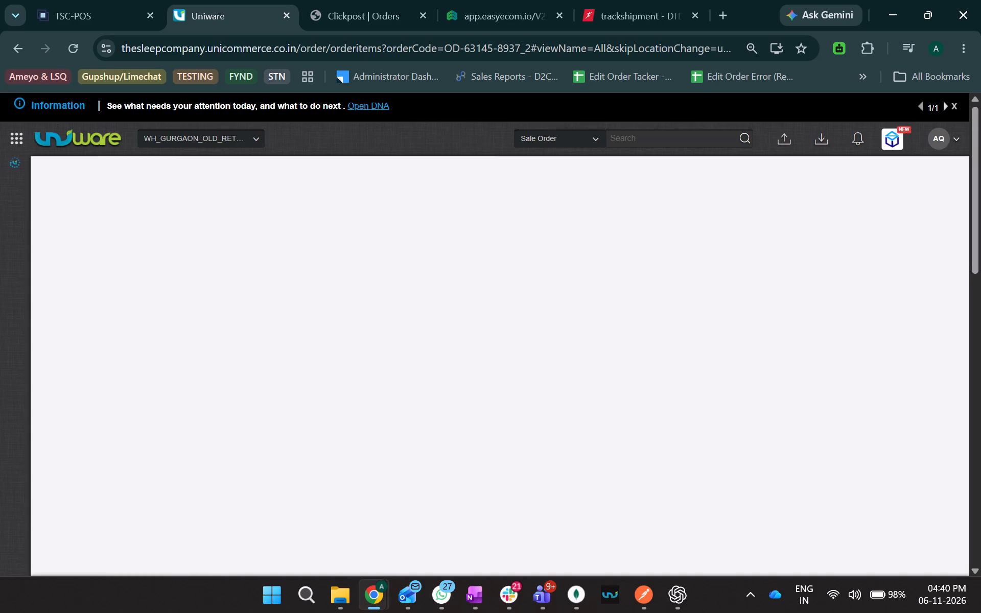
left_click(663, 140, "ctrl")
key("ctrl+v")
key("Return")
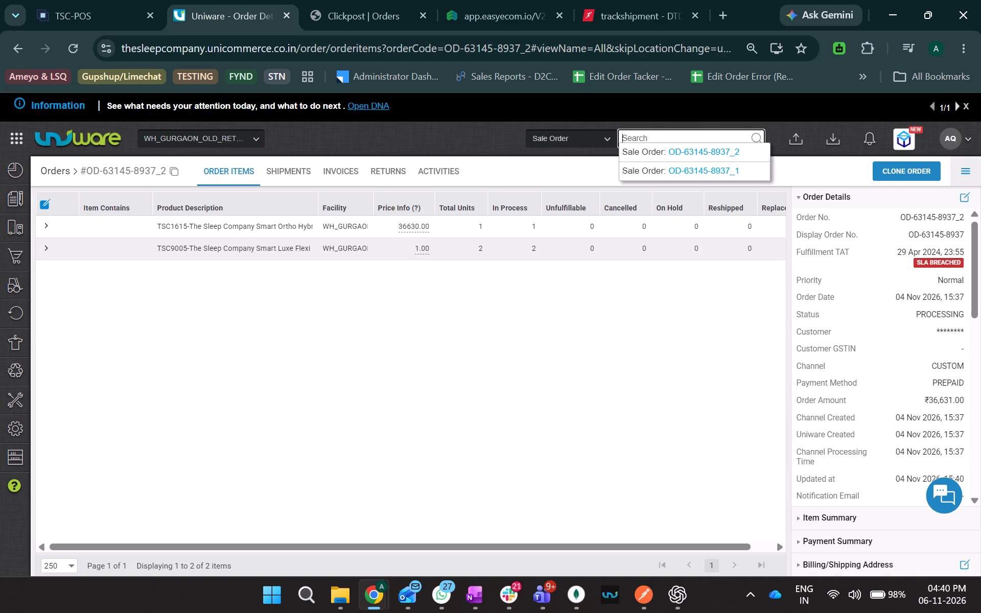
left_click(284, 179)
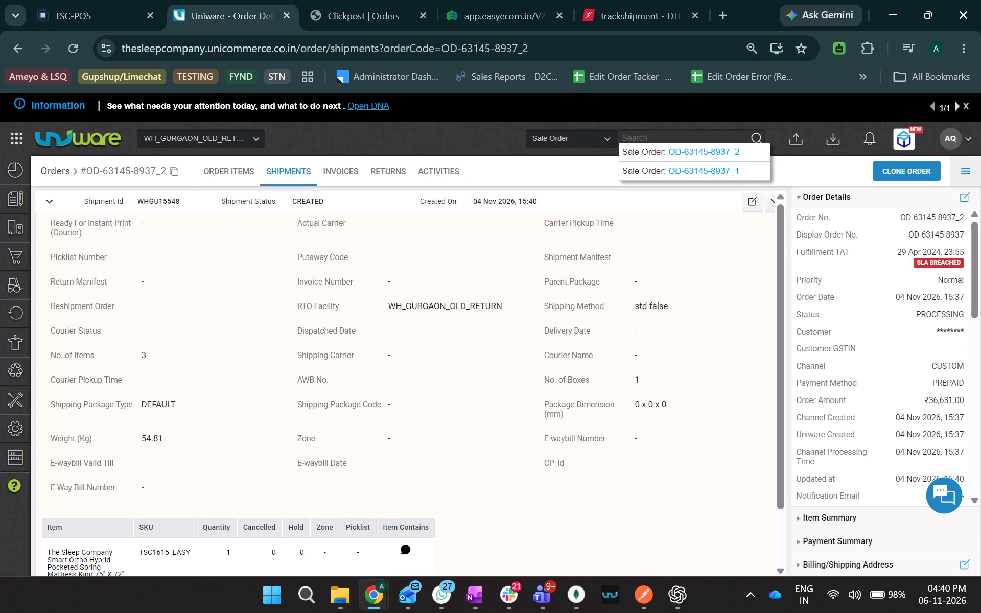
scroll(692, 260, "left", 1)
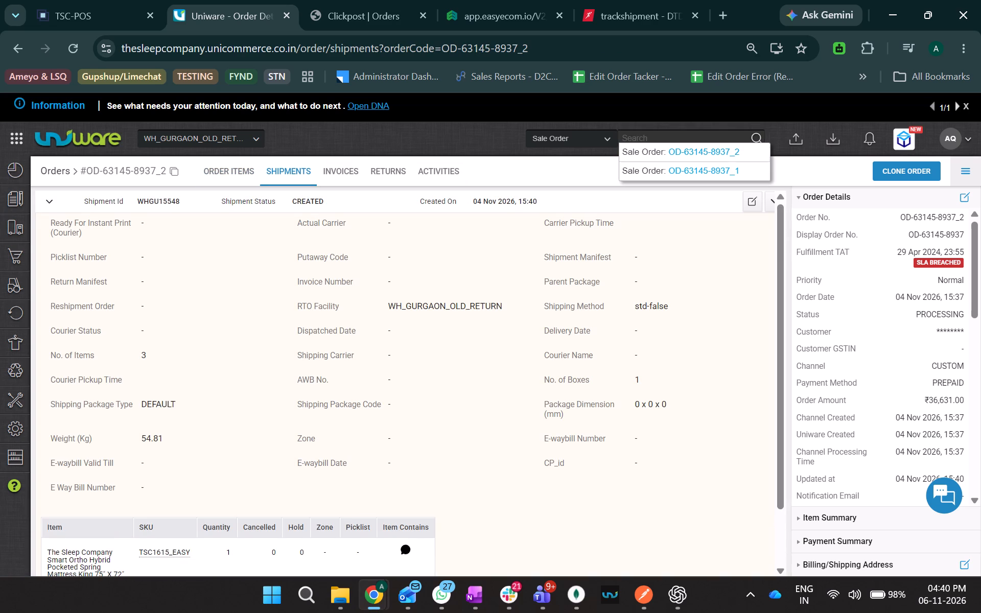
left_click(772, 206)
left_click(656, 226)
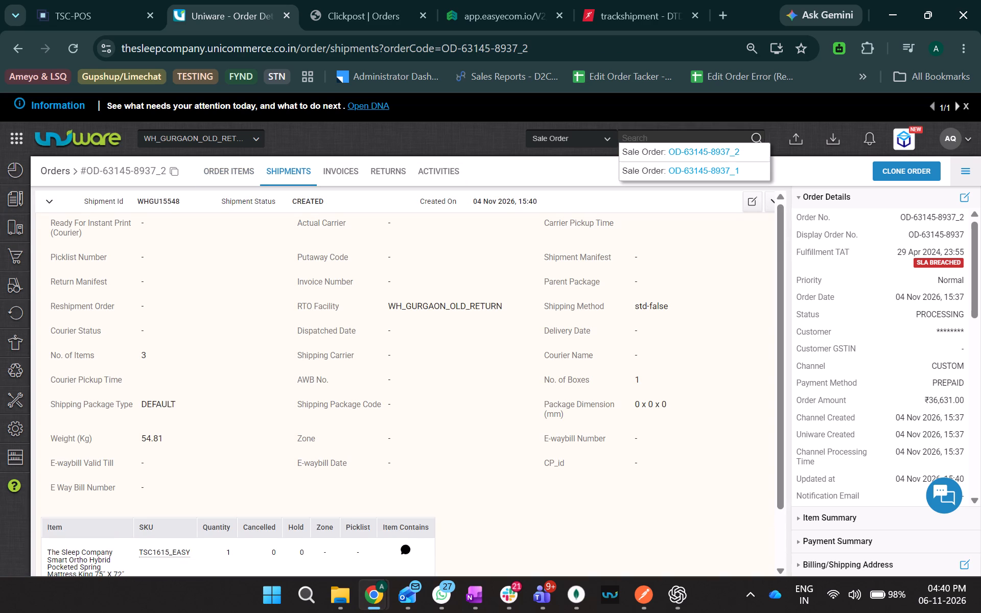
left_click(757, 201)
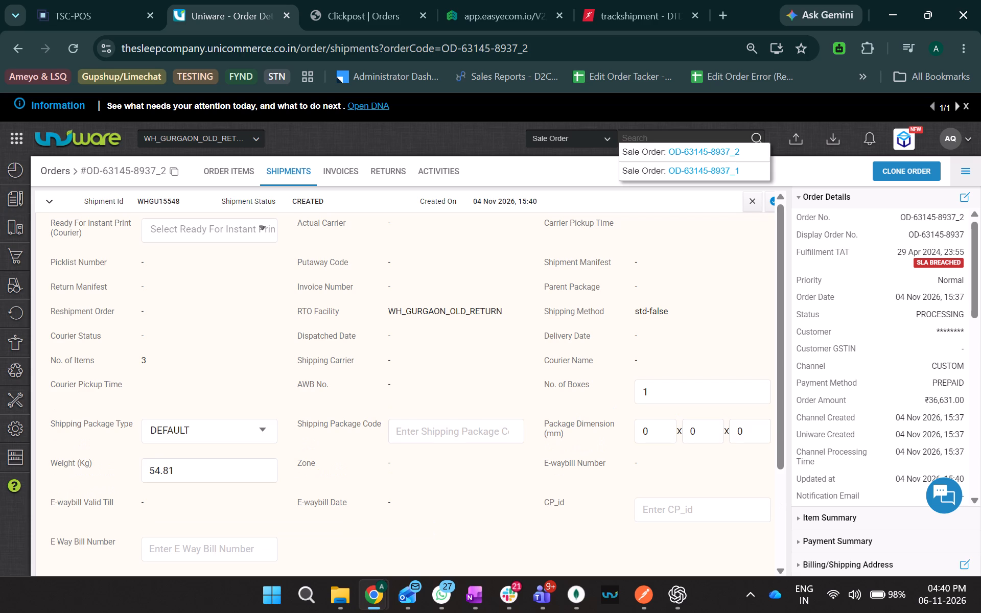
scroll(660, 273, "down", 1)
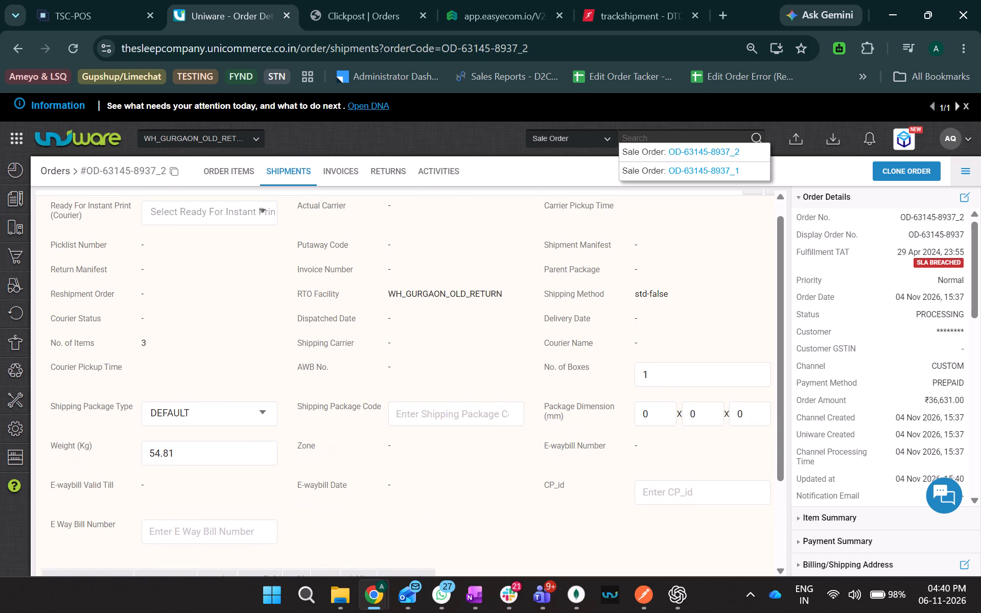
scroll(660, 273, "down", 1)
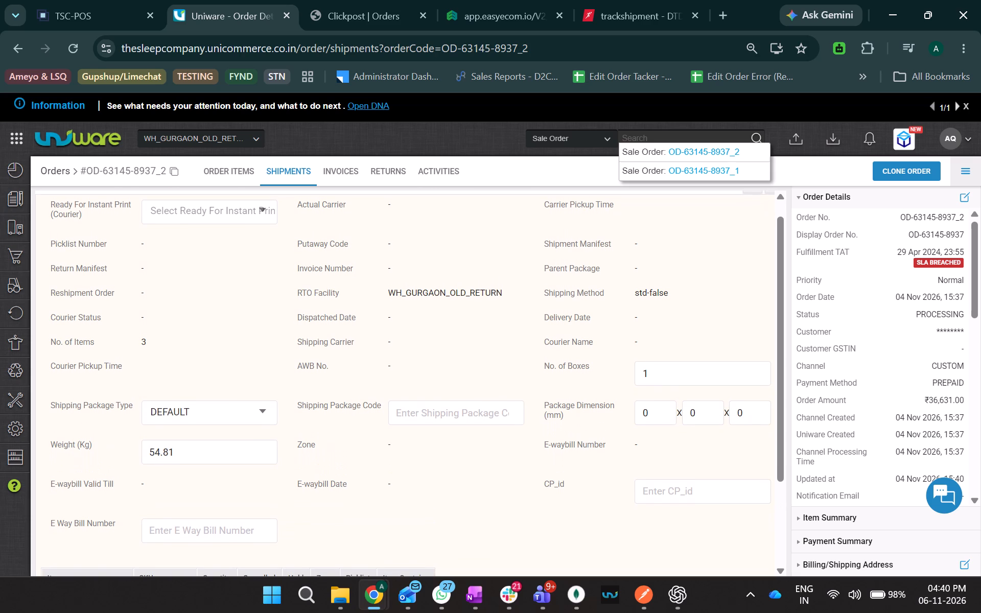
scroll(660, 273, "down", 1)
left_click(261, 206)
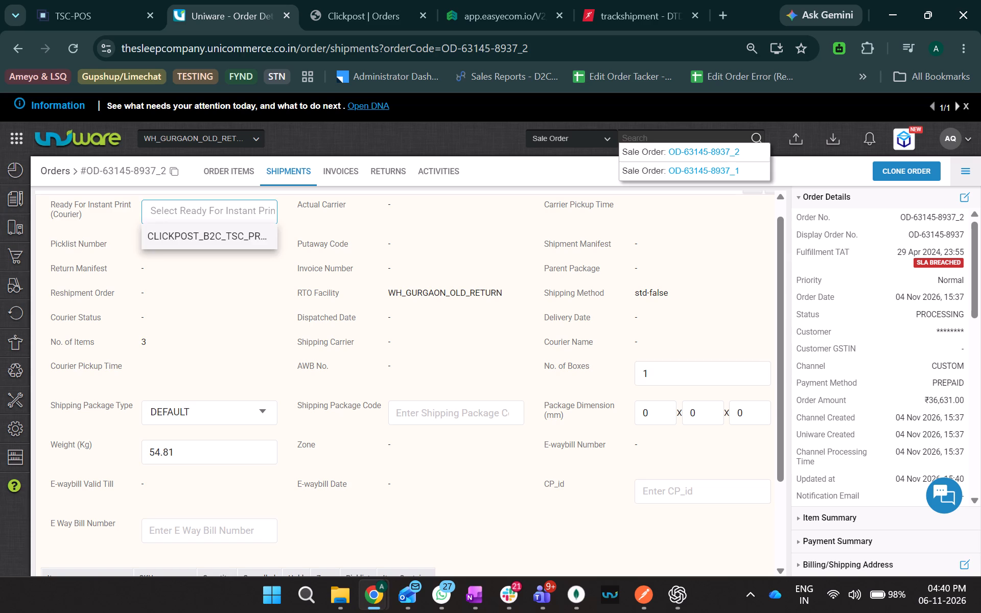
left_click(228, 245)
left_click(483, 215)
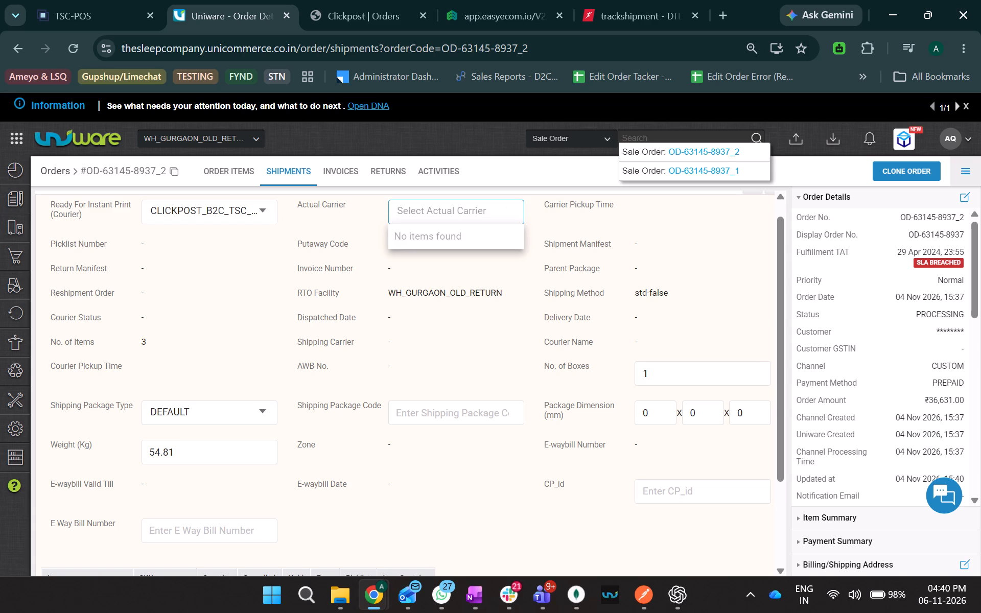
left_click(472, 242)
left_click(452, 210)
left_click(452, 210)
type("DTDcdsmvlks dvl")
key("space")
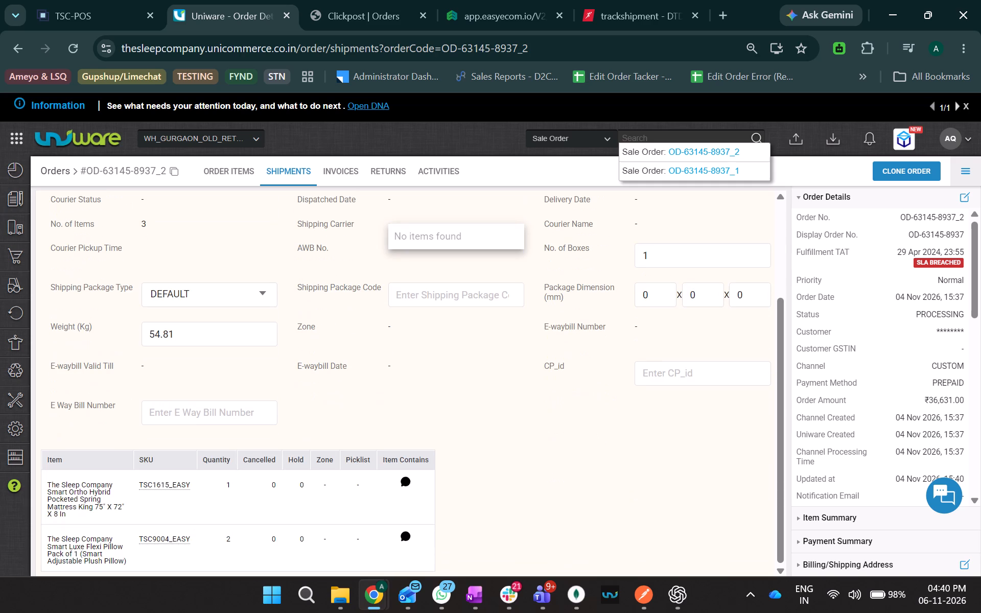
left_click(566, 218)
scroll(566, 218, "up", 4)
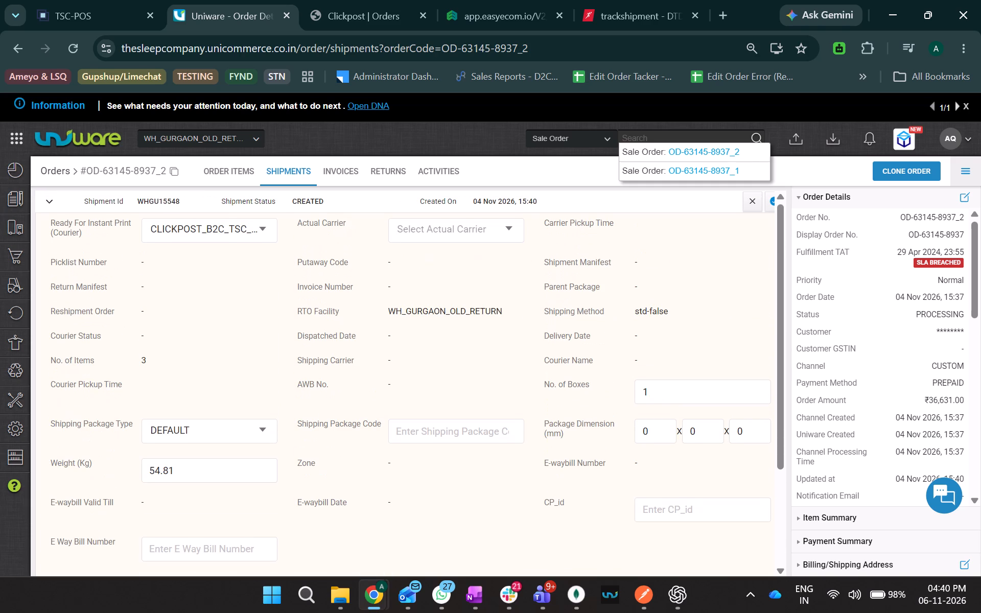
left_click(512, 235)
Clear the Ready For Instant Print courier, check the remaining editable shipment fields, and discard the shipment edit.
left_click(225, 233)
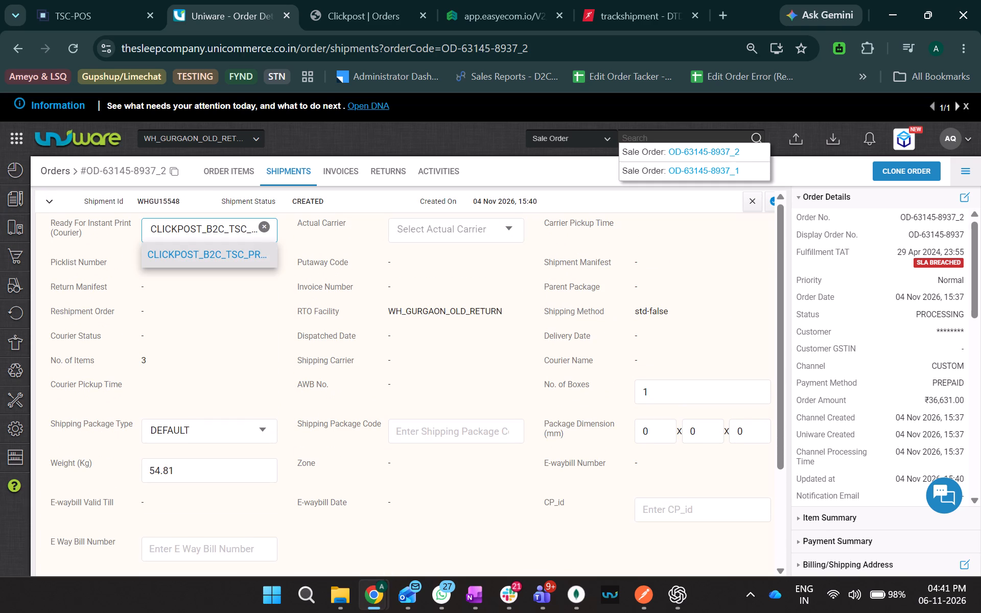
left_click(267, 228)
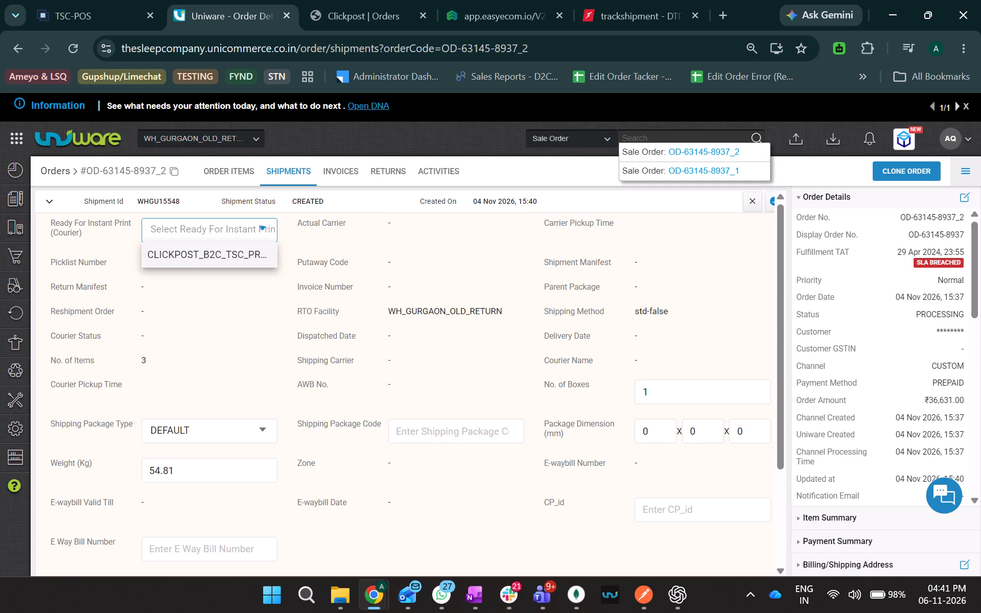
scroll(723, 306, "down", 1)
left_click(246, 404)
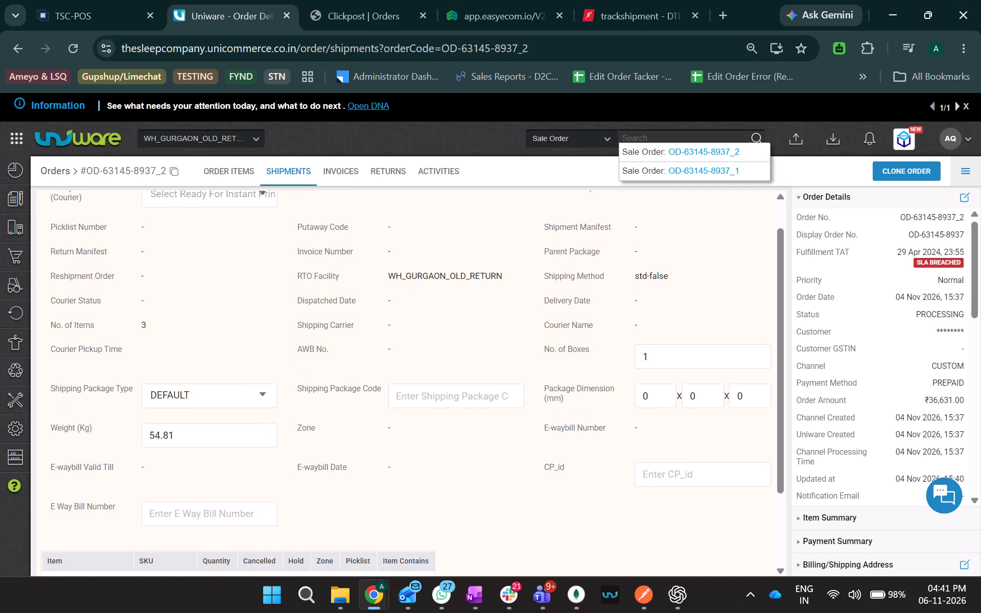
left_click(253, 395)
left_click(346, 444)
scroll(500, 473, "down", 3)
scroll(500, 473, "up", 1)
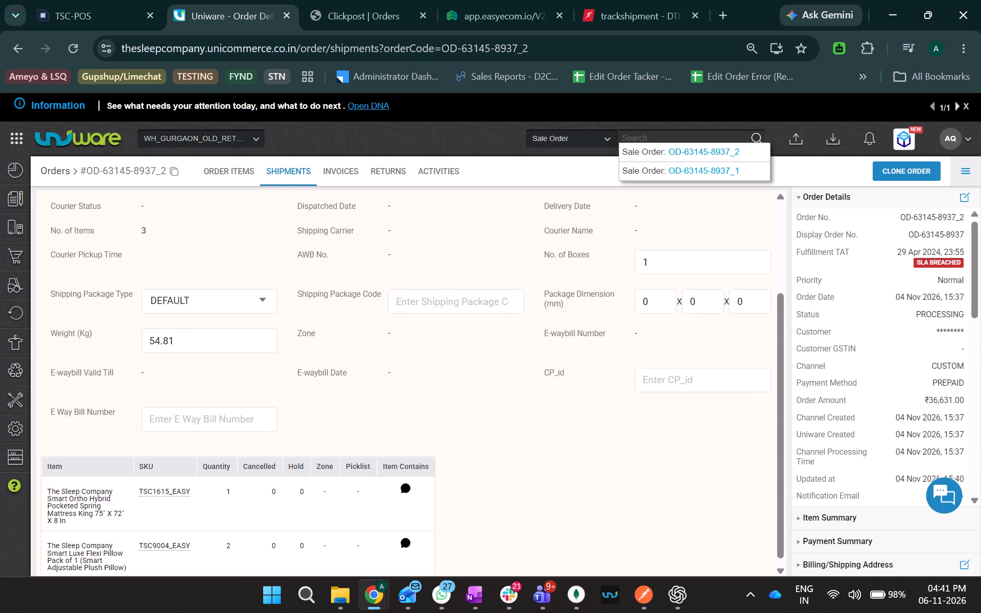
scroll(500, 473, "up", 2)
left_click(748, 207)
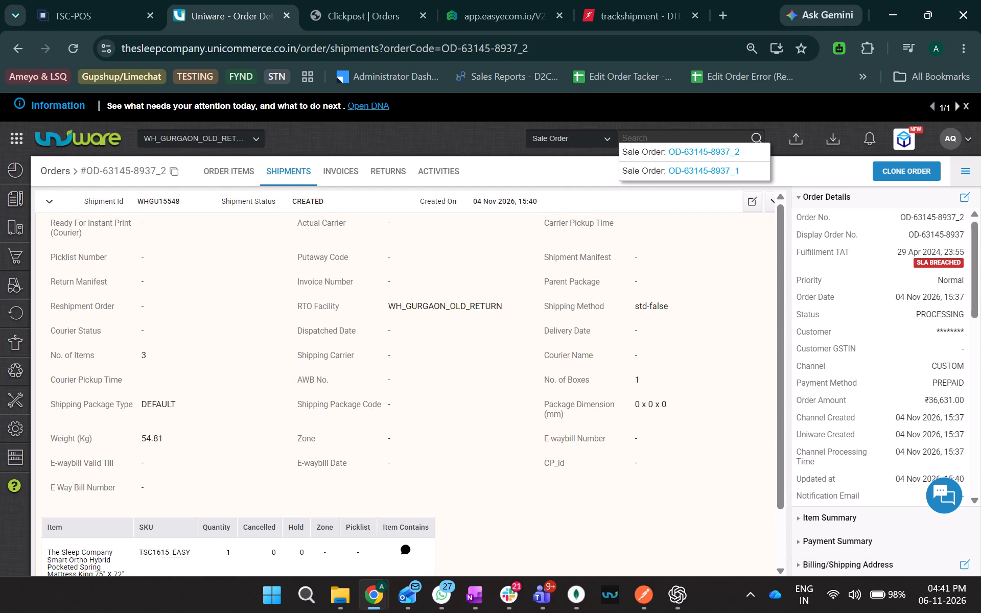
Refresh the label of shipment WHGU15548 and recheck its available actions and details.
left_click(768, 210)
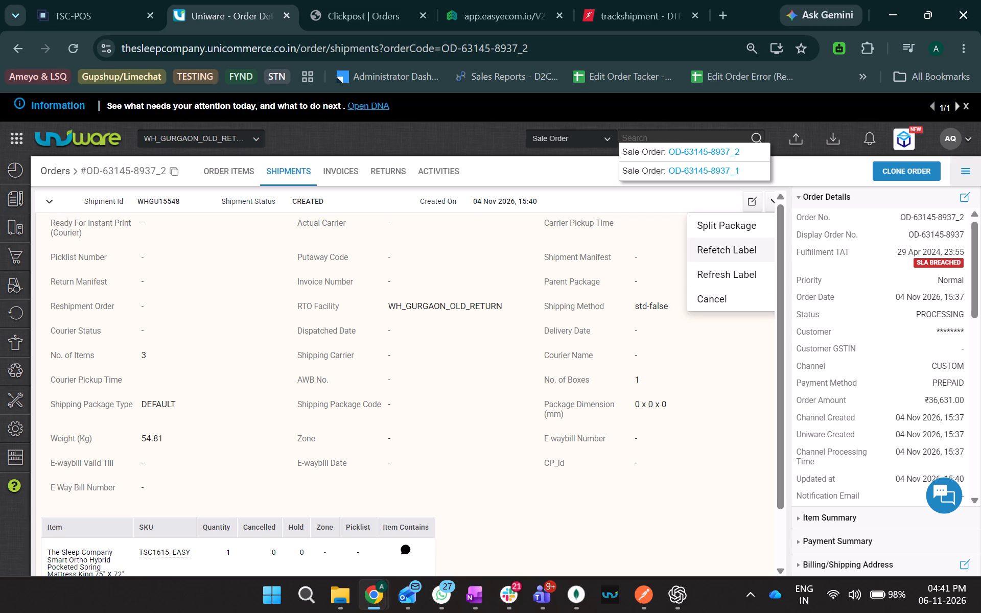
left_click(745, 274)
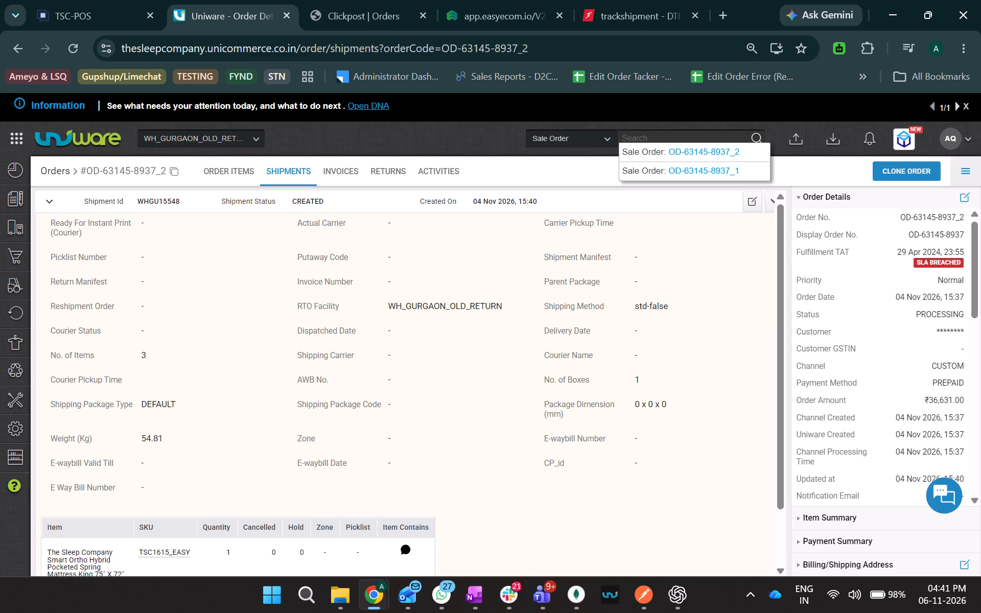
left_click(766, 208)
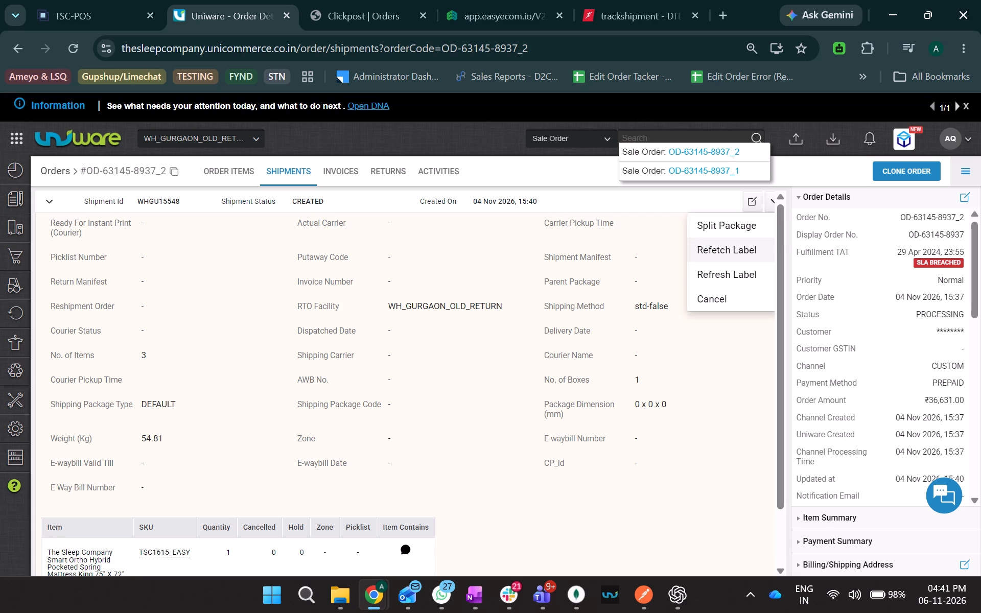
left_click(632, 268)
scroll(632, 268, "down", 2)
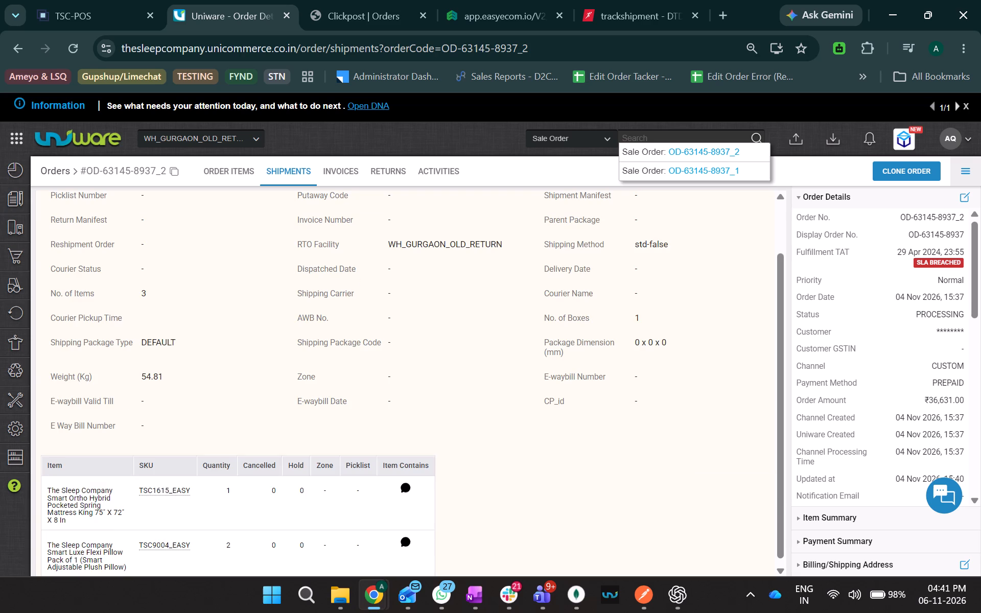
scroll(632, 268, "up", 3)
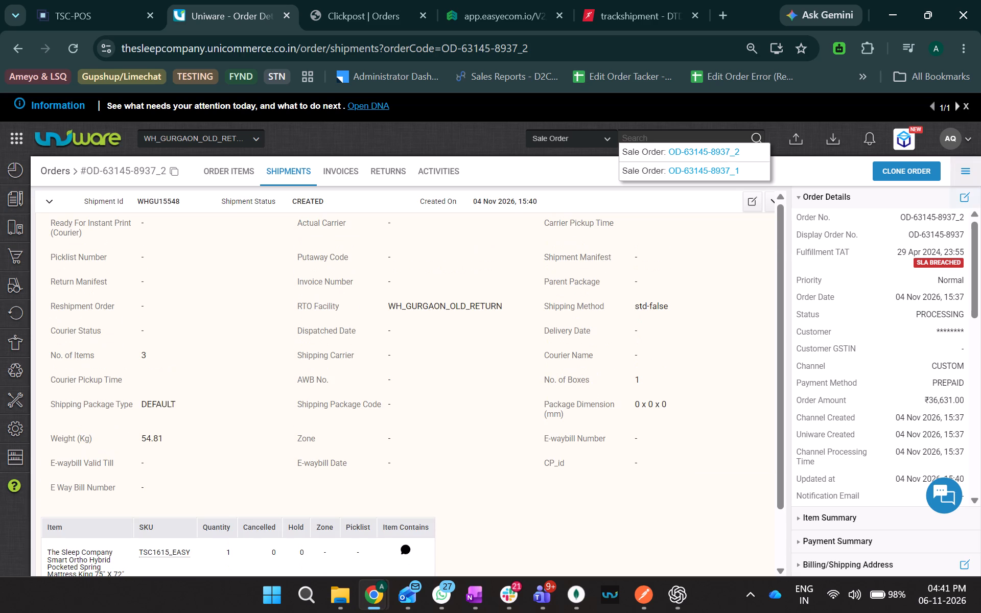
left_click(962, 205)
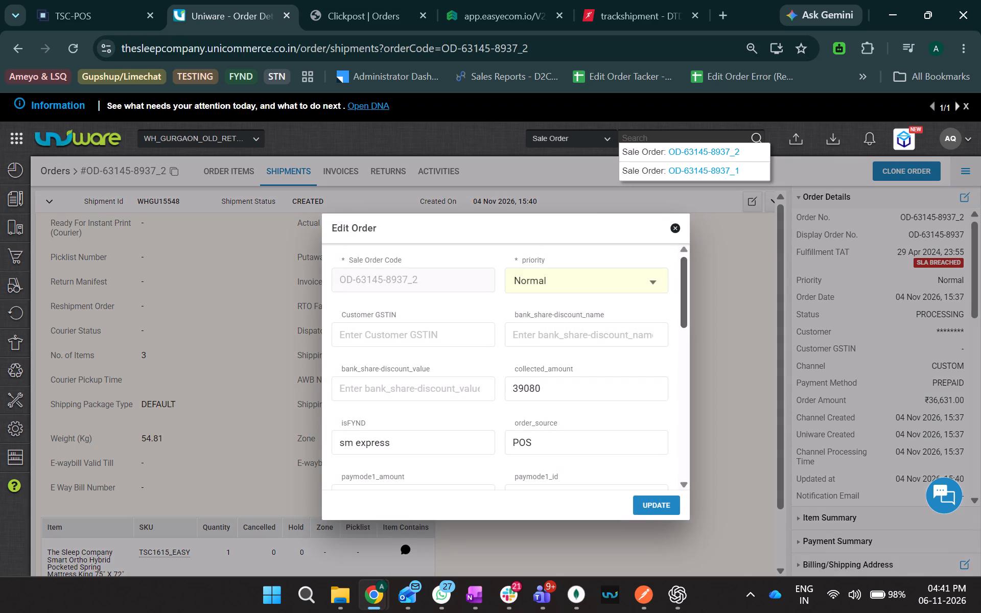
left_click(658, 281)
left_click(633, 250)
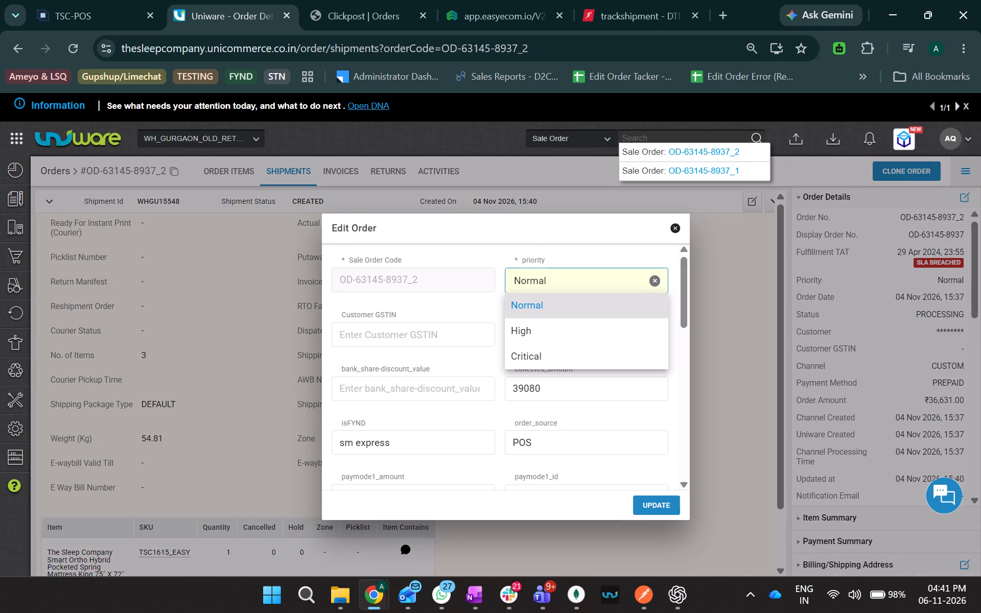
scroll(633, 250, "down", 5)
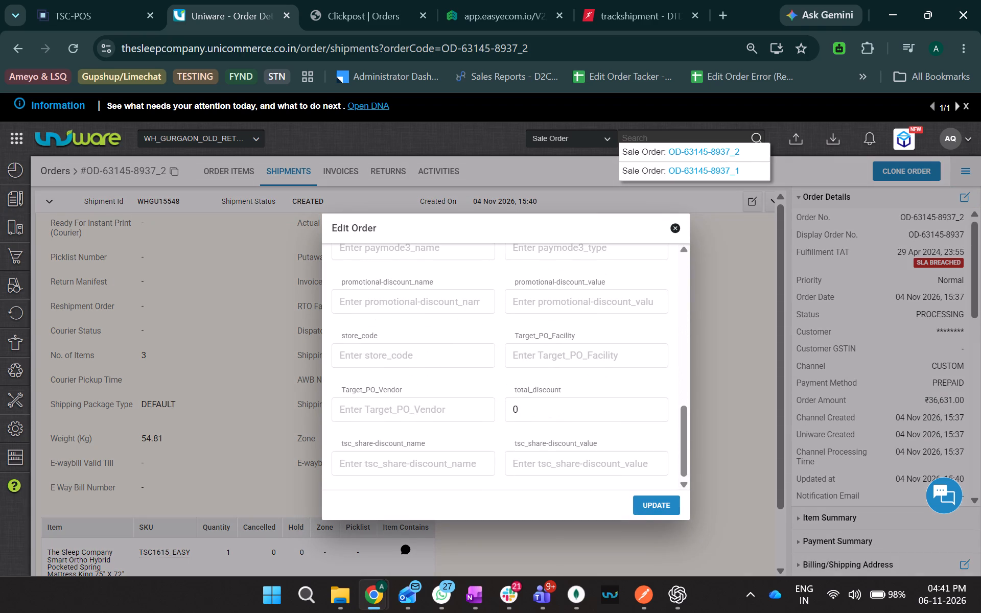
left_click(679, 223)
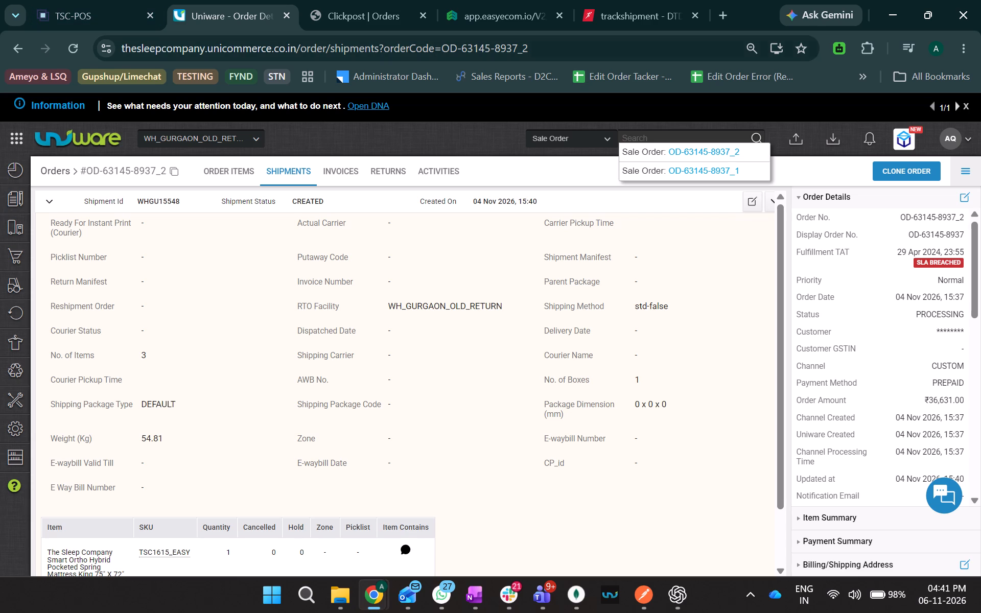
key("alt+Tab")
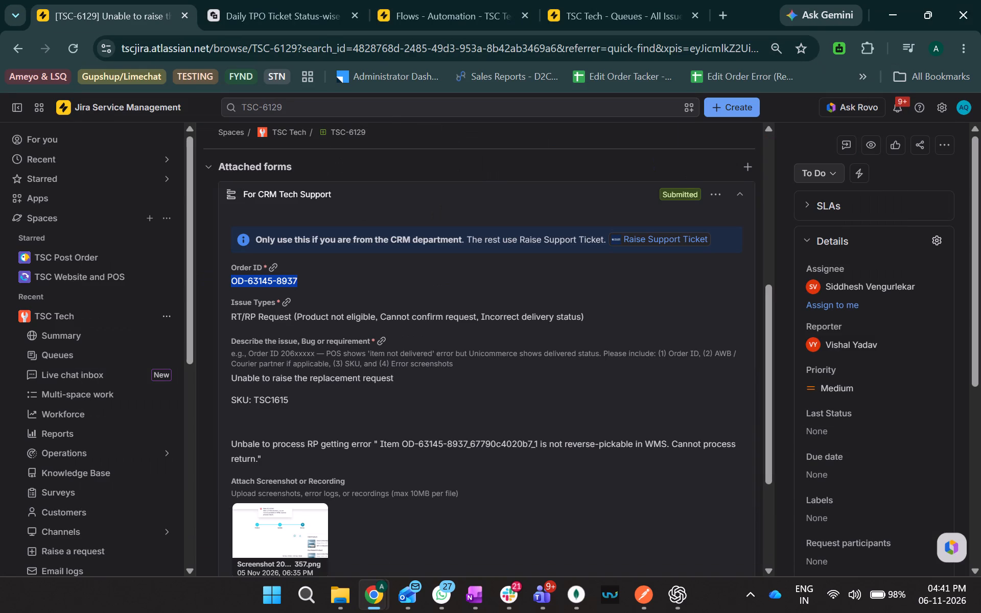
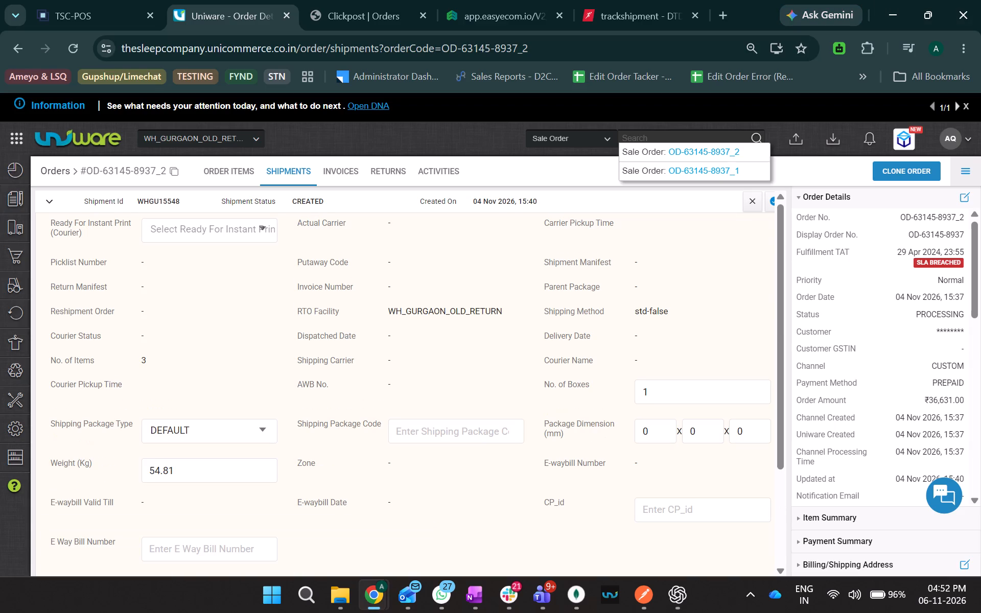
left_click(241, 227)
left_click(226, 257)
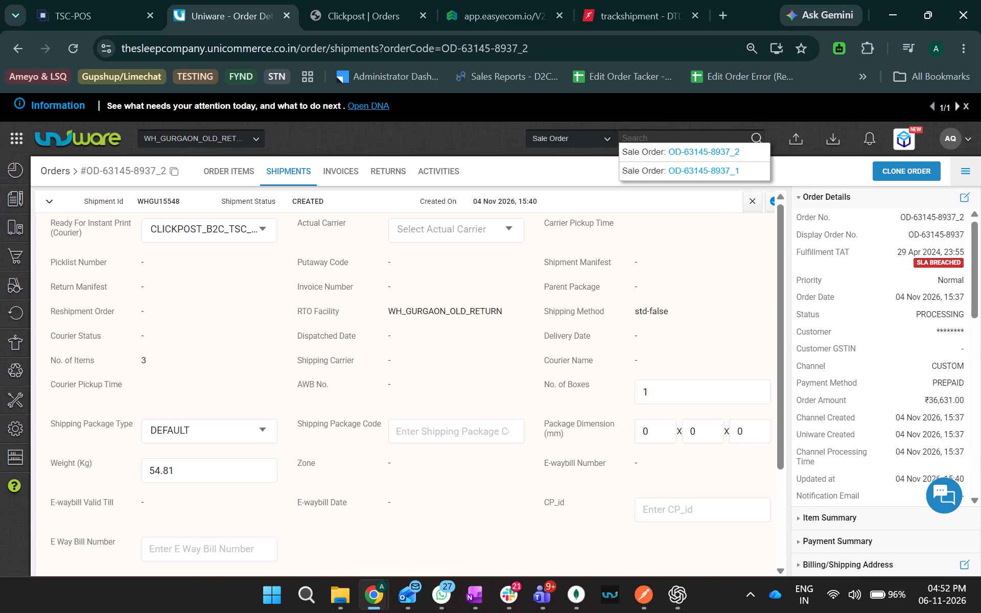
left_click(459, 229)
left_click(574, 251)
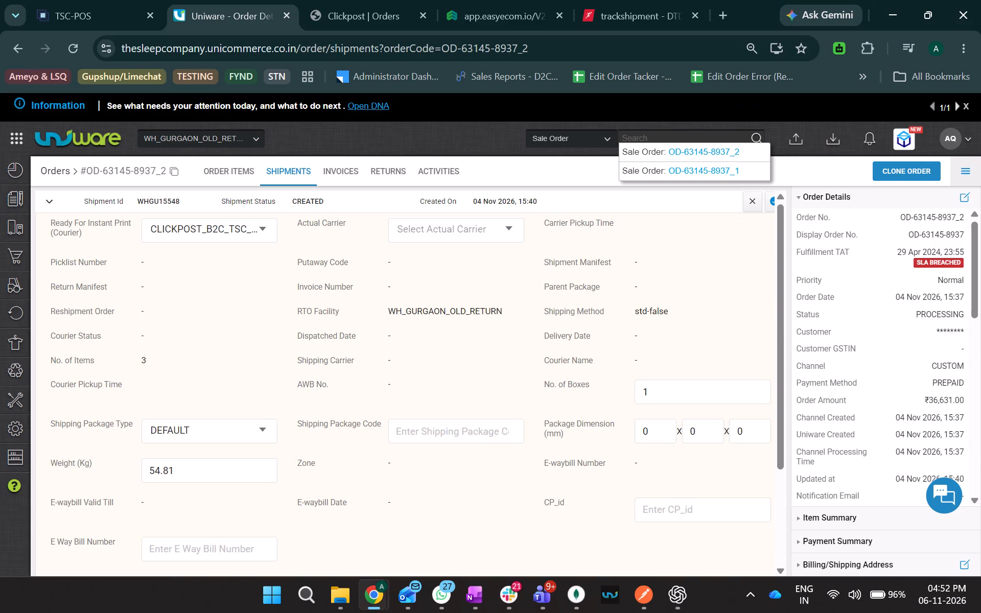
left_click(770, 199)
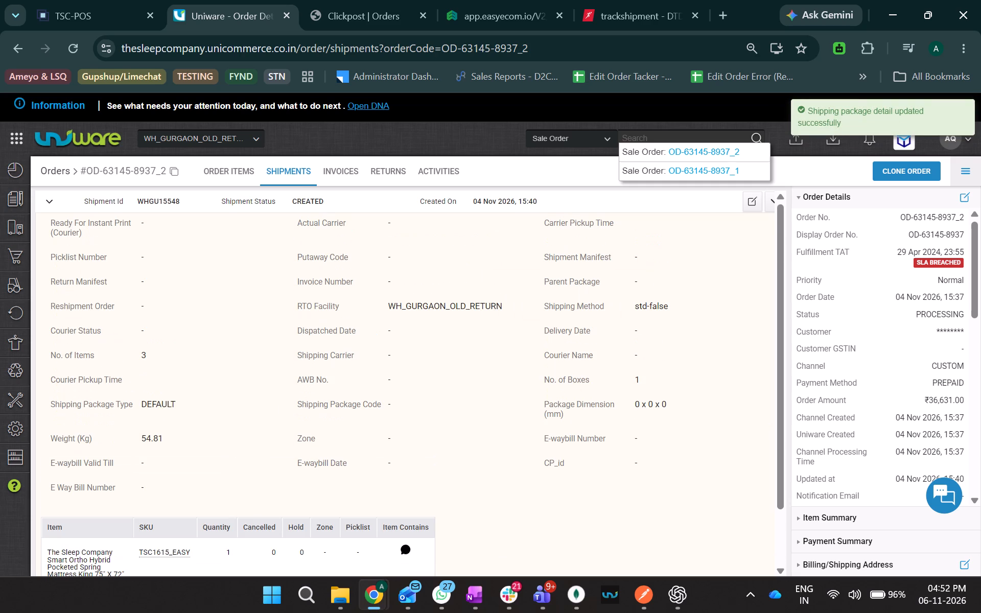
left_click(237, 175)
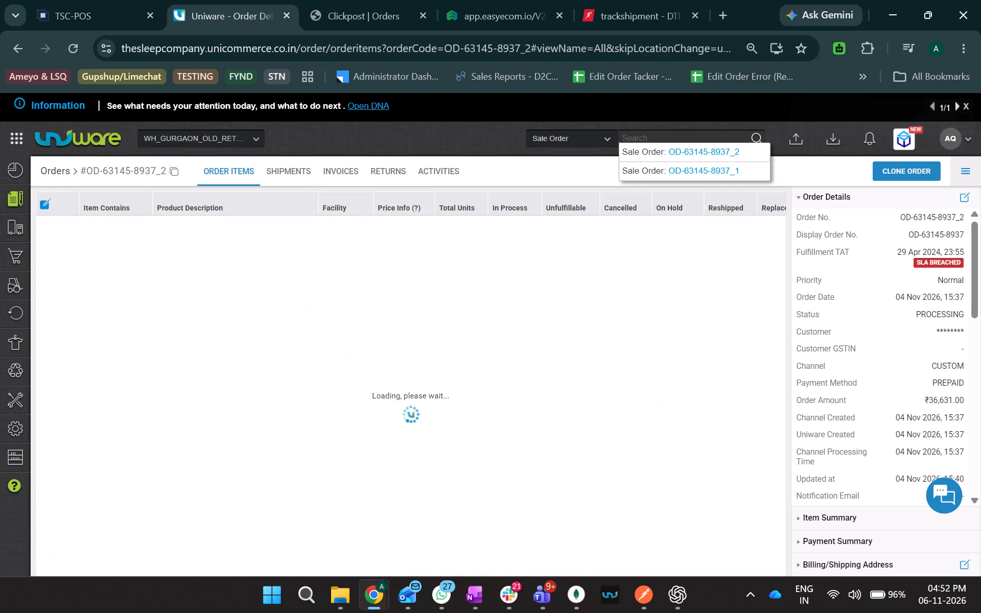
left_click(284, 233)
left_click(318, 326)
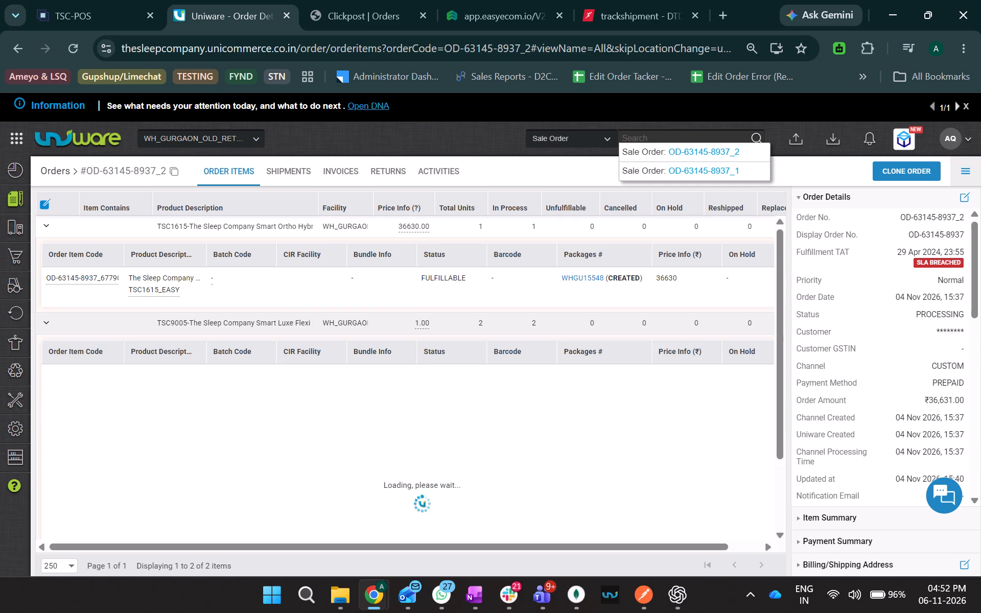
scroll(373, 370, "up", 2)
scroll(373, 370, "down", 1)
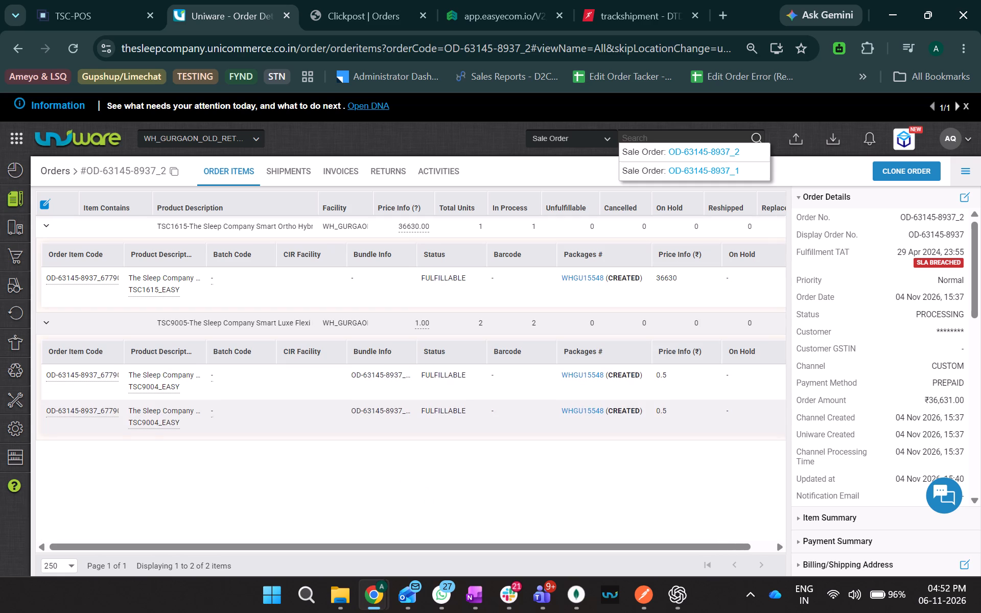
left_click(223, 136)
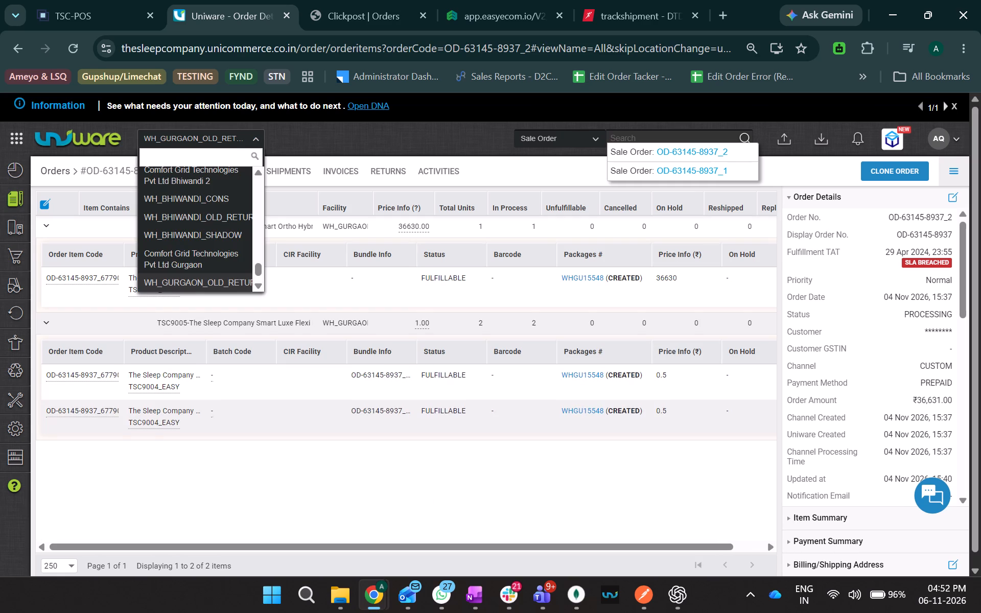
left_click(319, 126)
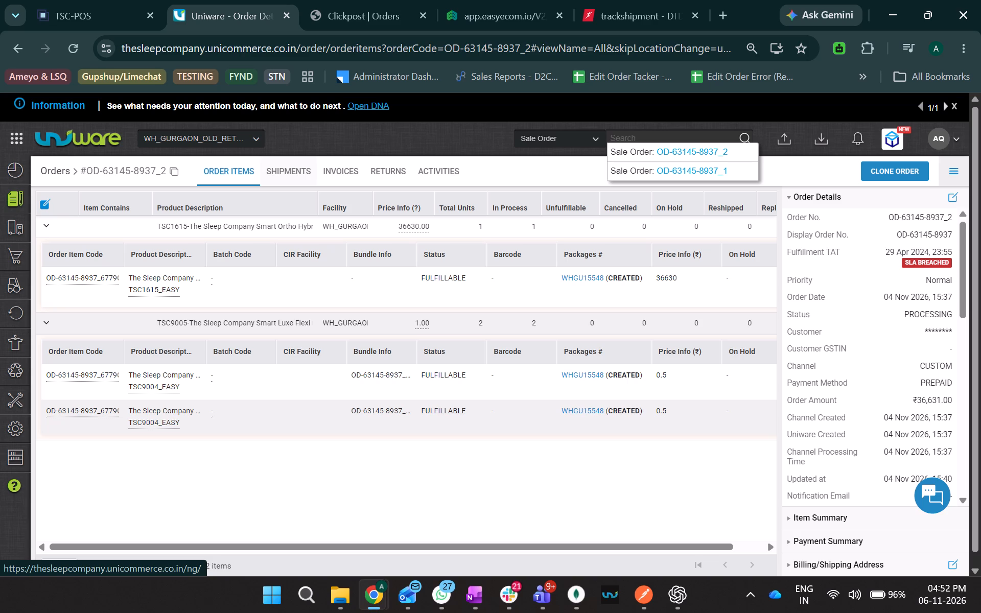
left_click(453, 166)
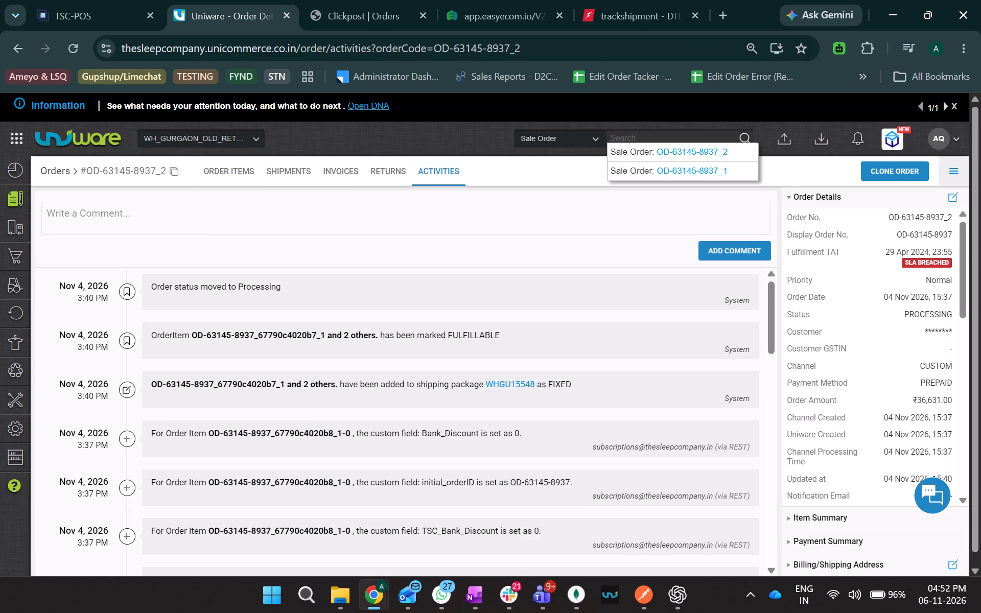
scroll(390, 454, "down", 2)
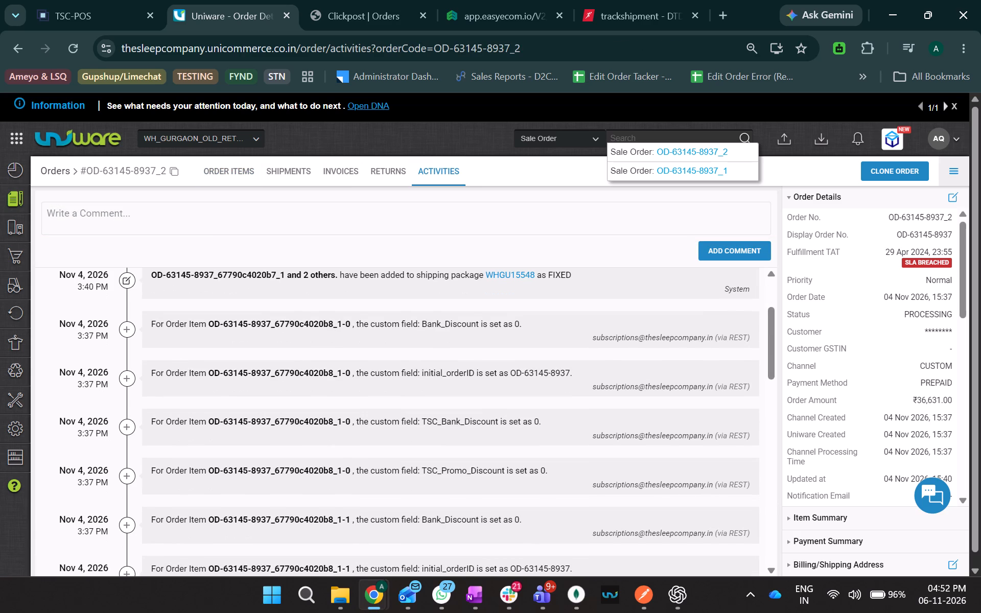
scroll(390, 454, "down", 5)
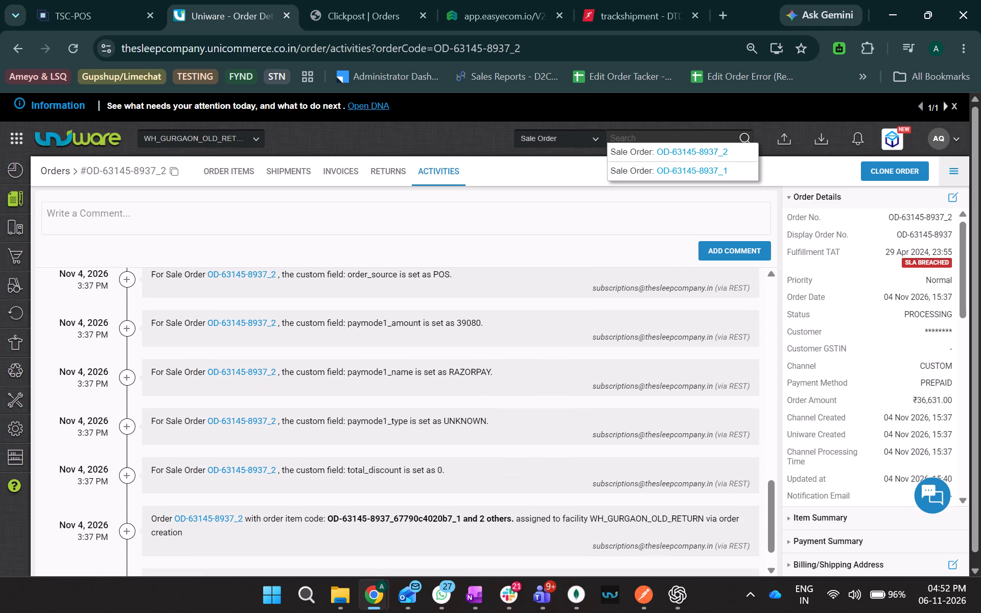
scroll(390, 454, "up", 11)
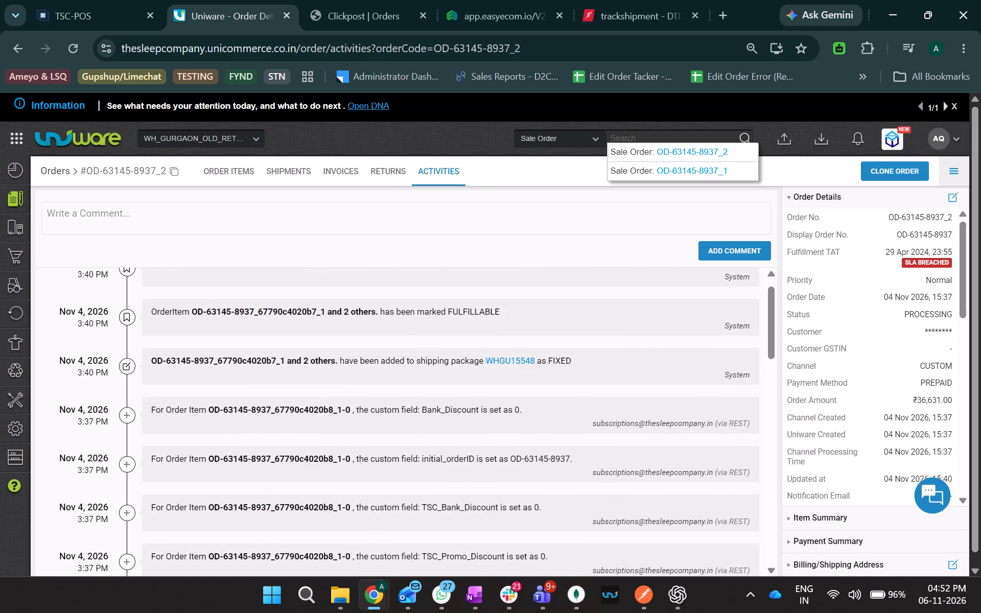
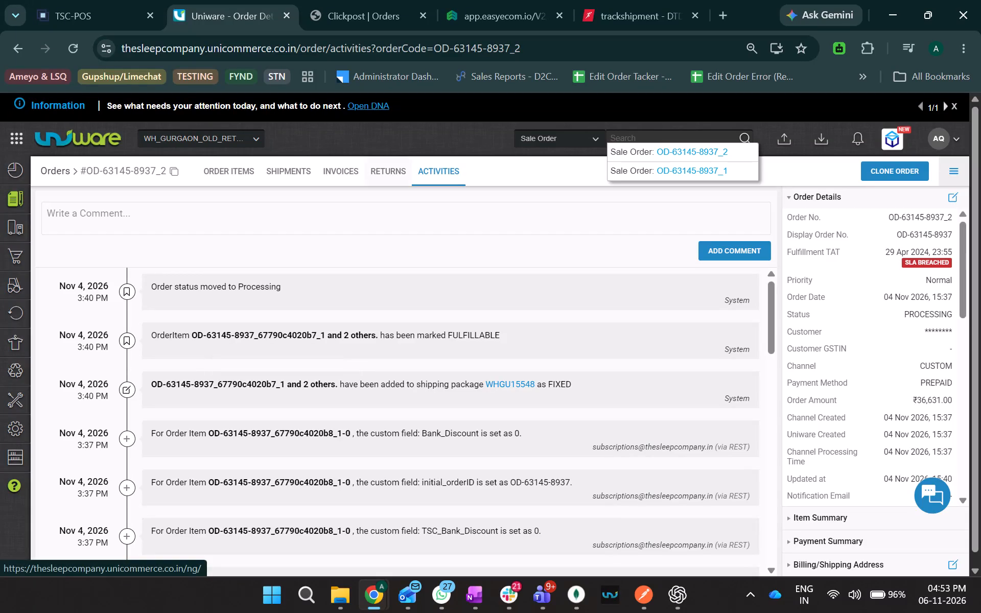
left_click(281, 177)
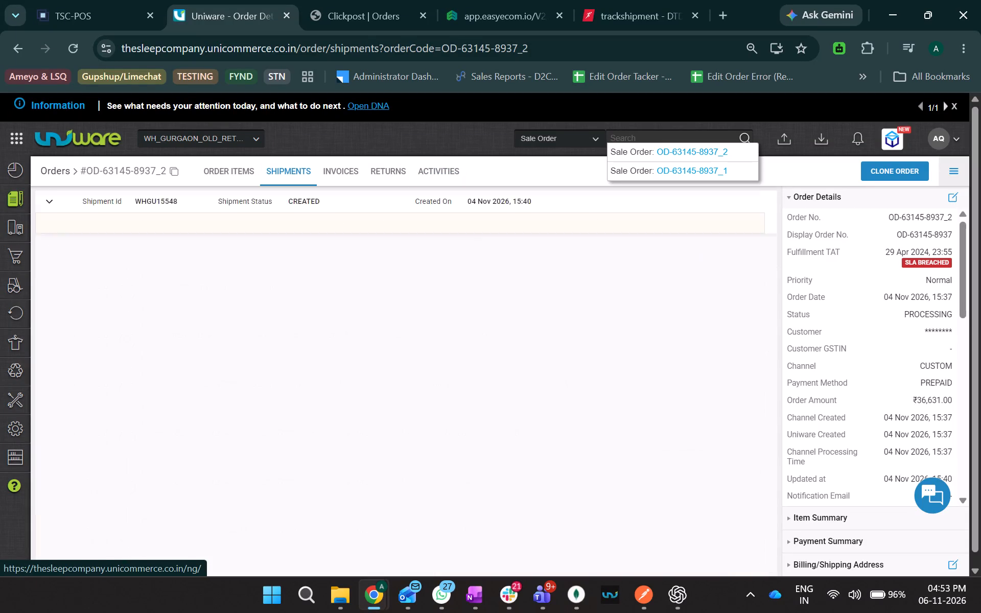
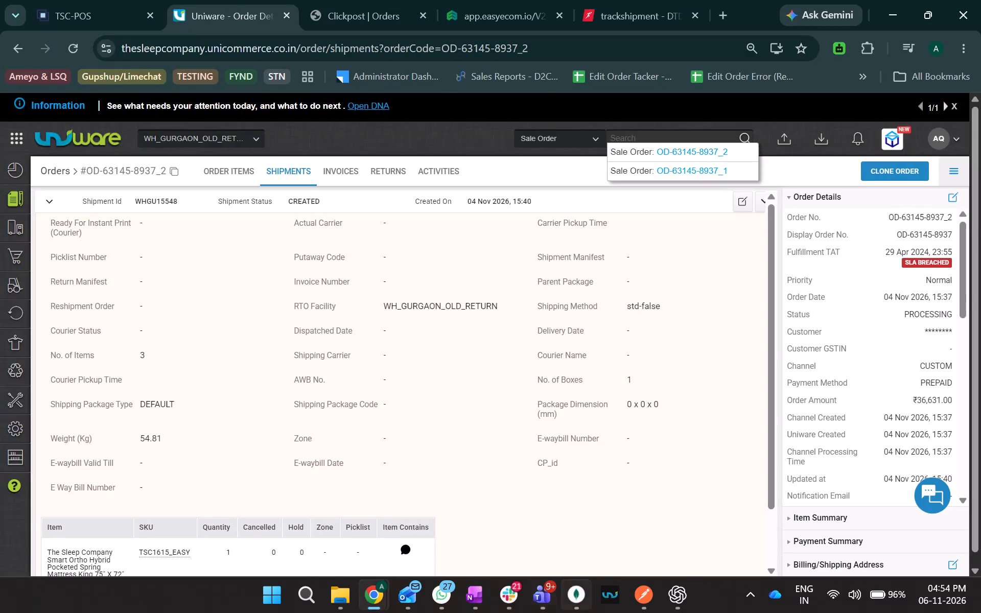
left_click(579, 609)
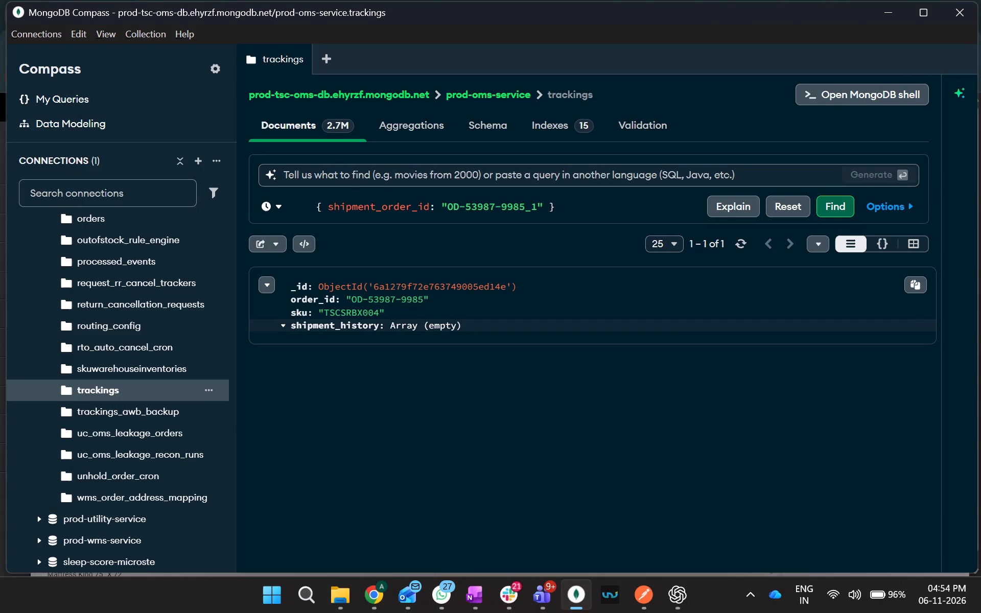
key("alt+Tab")
left_click(176, 174)
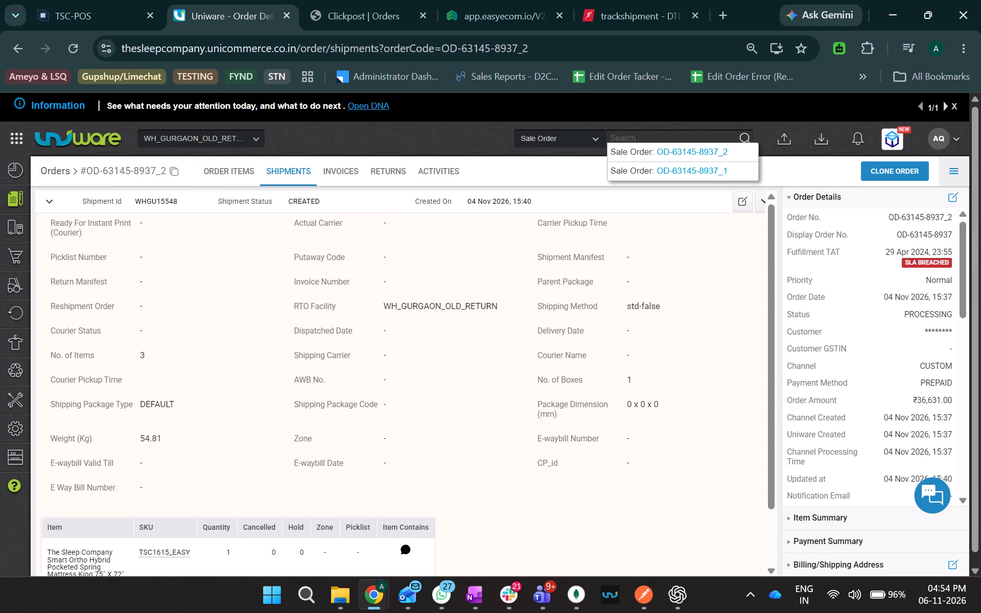
key("alt+Tab")
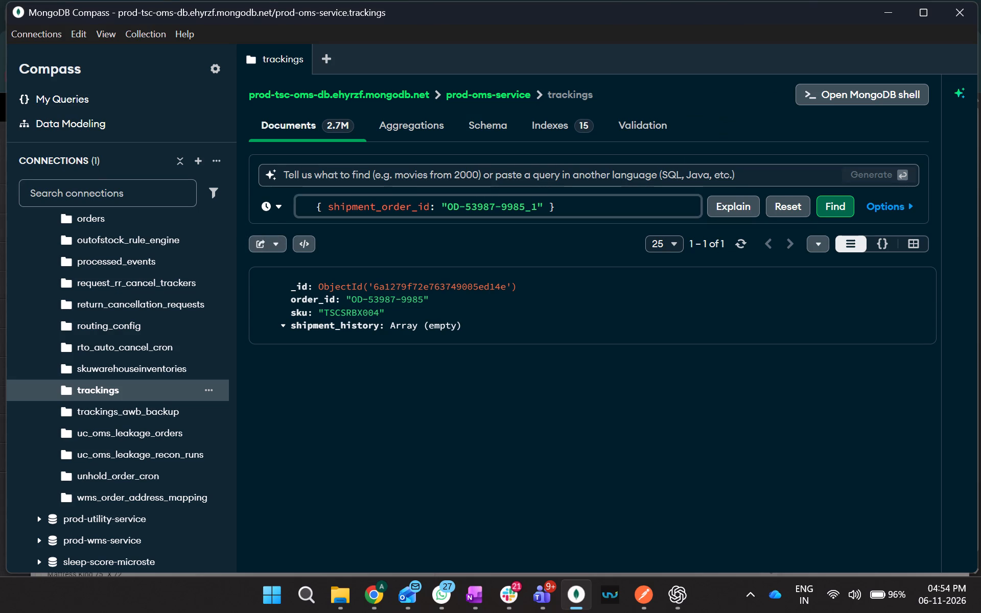
left_click(537, 210)
key("ctrl+shift+Left")
key("ctrl+shift+Left")
key("ctrl+shift+Left")
key("ctrl+shift+Left")
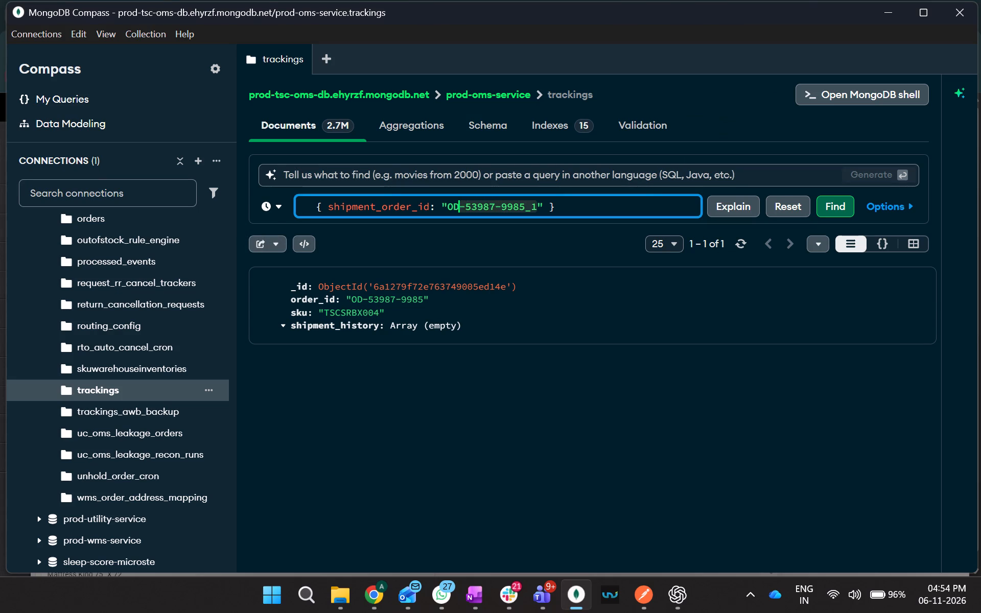
key("ctrl+shift+Left")
key("ctrl+v")
left_click(828, 213)
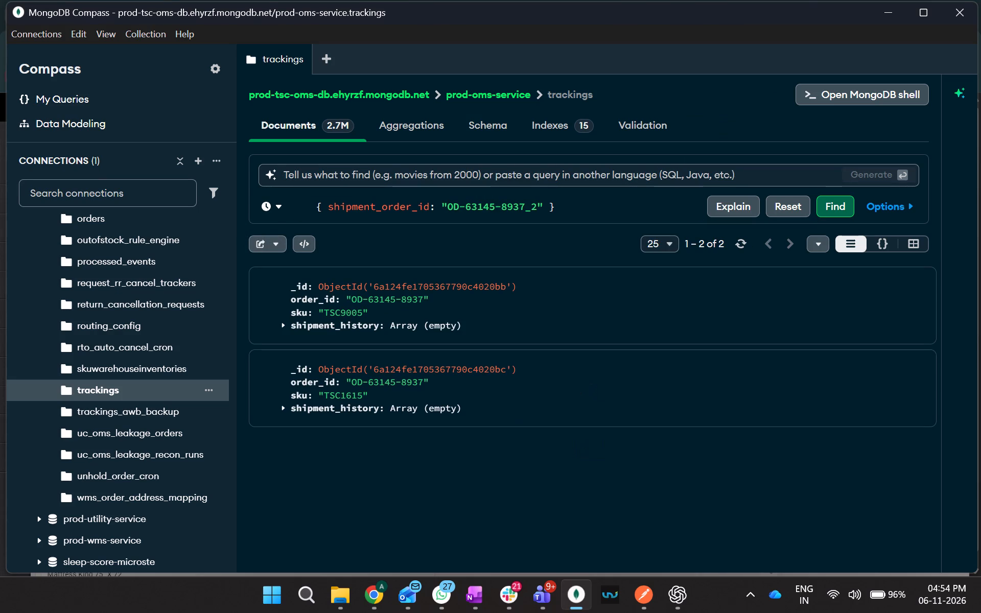
left_click(273, 284)
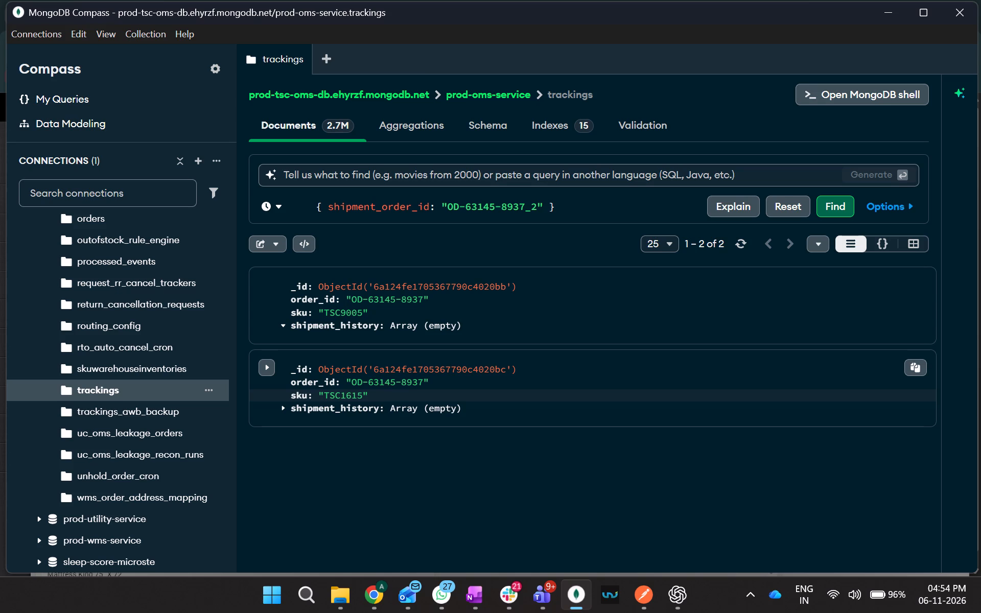
key("alt+Tab")
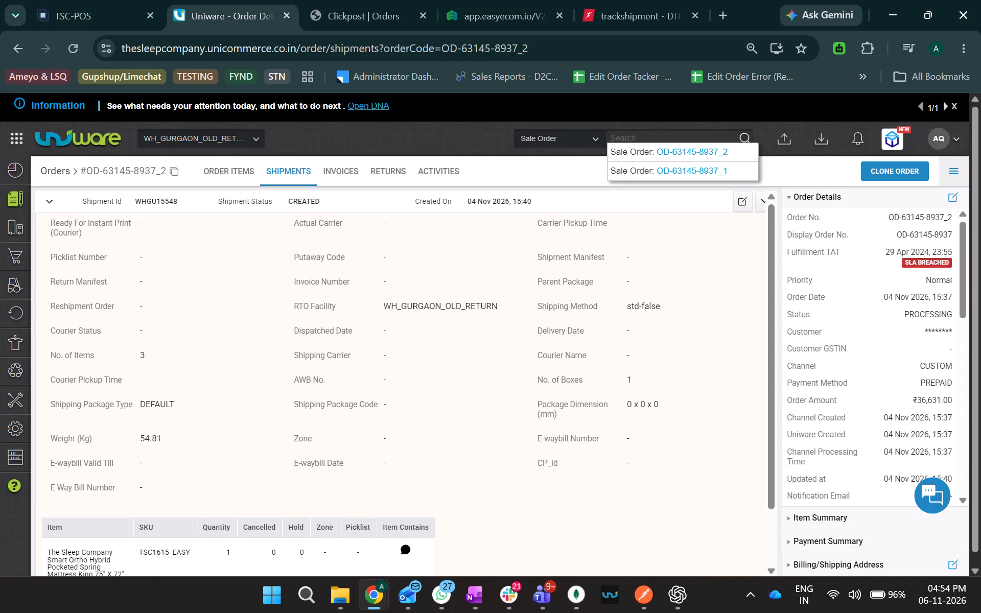
left_click(224, 169)
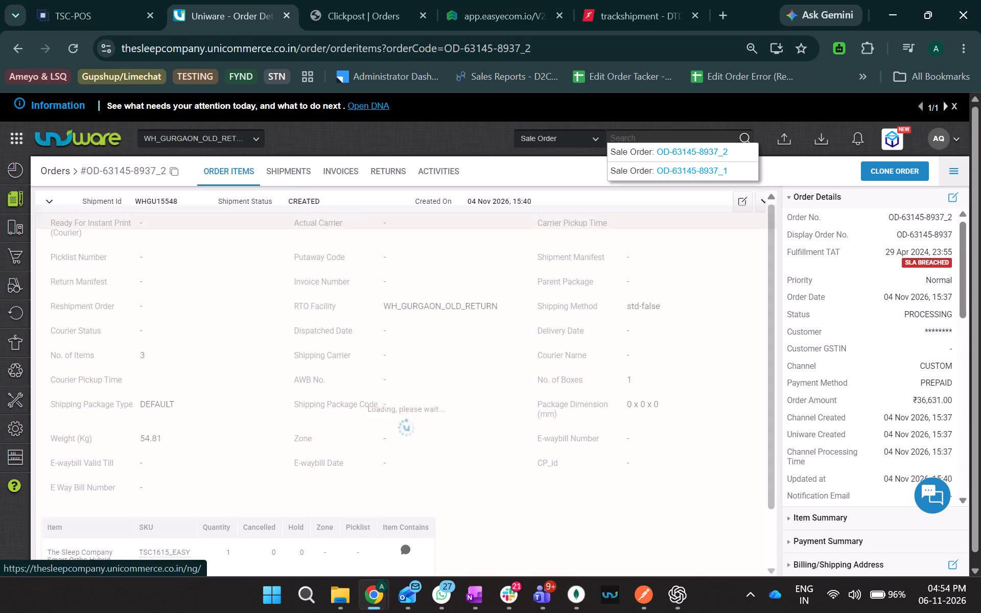